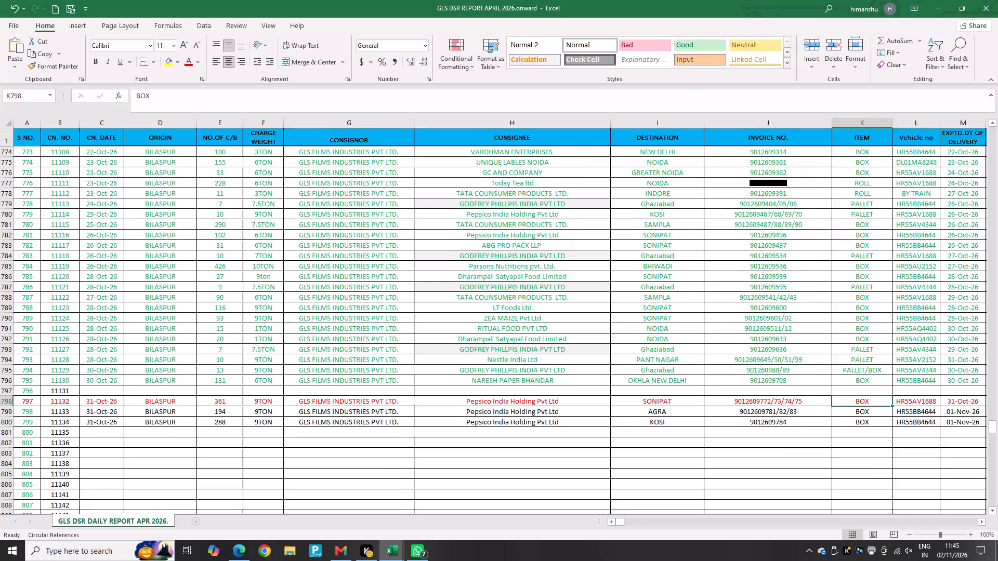
Enter DELEVERED as the current vehicle status for the SONIPAT consignment 11132 in row 798.
key("Right")
key("Right")
key("Right")
key("Right")
key("Right")
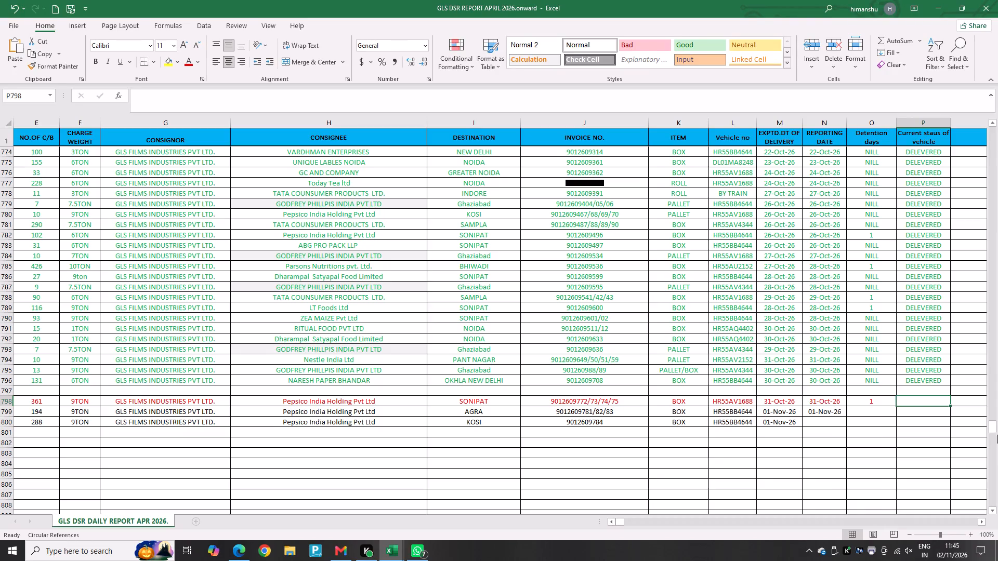
key("Left")
key("Left")
key("Right")
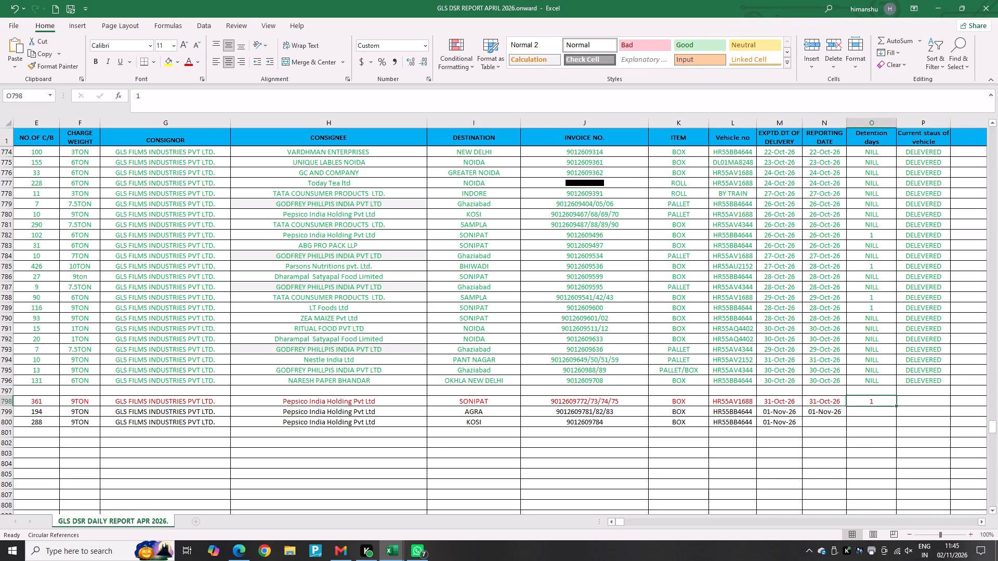
key("Right")
type("de")
key("Right")
Change the font colour of the whole consignment 11132 entry, from S NO. to REMARK in row 798, to standard green.
key("Down")
key("Left")
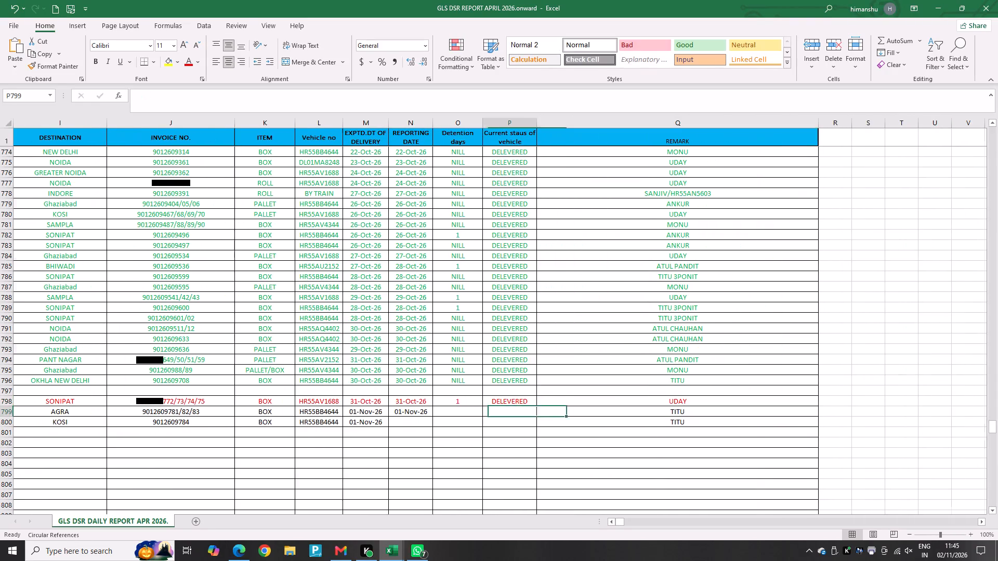
key("Up")
key("Right")
key("shift+Left")
key("shift+Left")
key("shift+Left")
key("shift+Left")
key("shift+Left")
key("shift+Left")
key("shift+Left")
key("shift+Left")
key("shift+Left")
key("shift+Left")
key("shift+Left")
key("shift+Left")
key("shift+Left")
key("shift+Left")
key("shift+Left")
key("shift+Left")
key("shift+Left")
key("shift+Left")
key("shift+Left")
key("shift+Left")
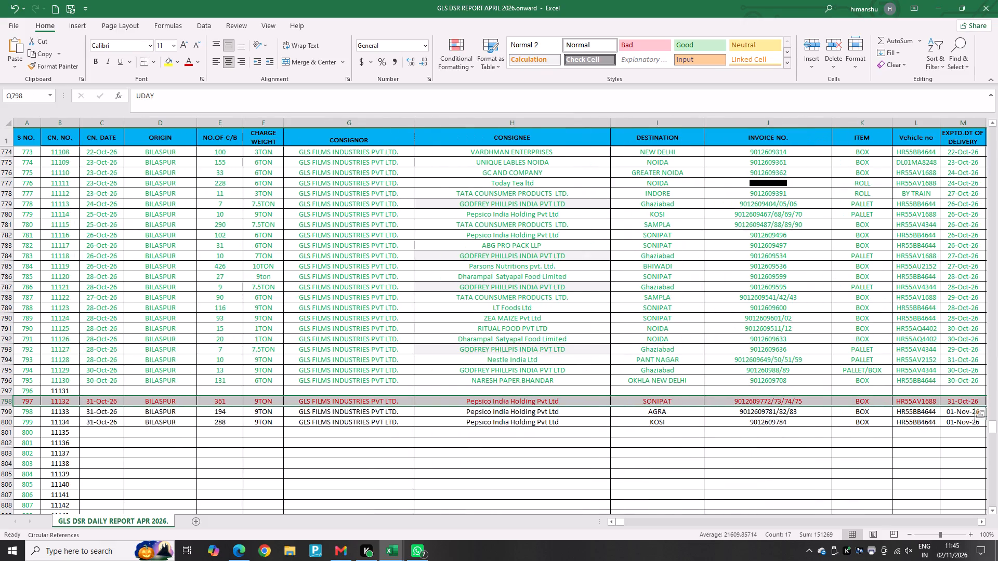
left_click(195, 63)
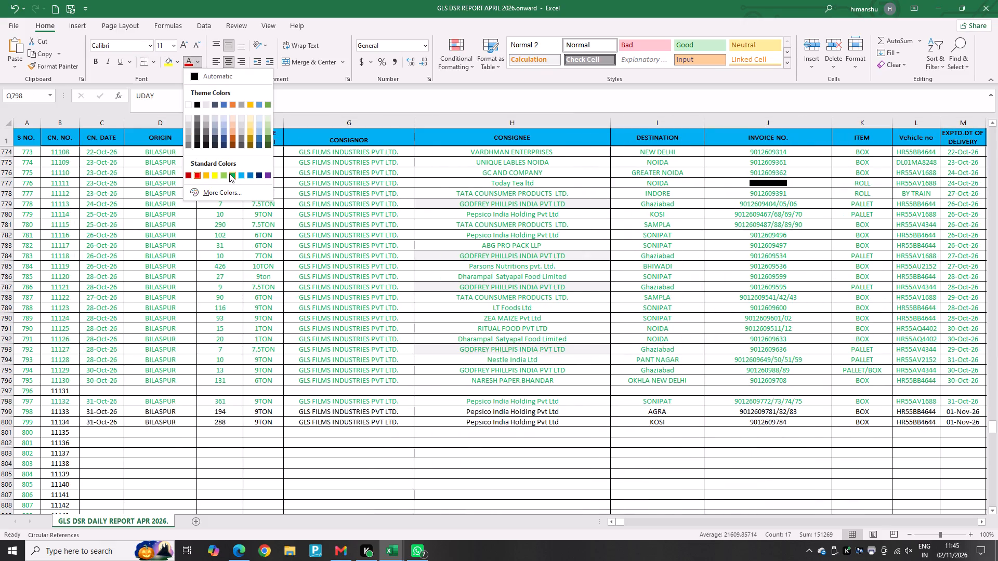
left_click(229, 174)
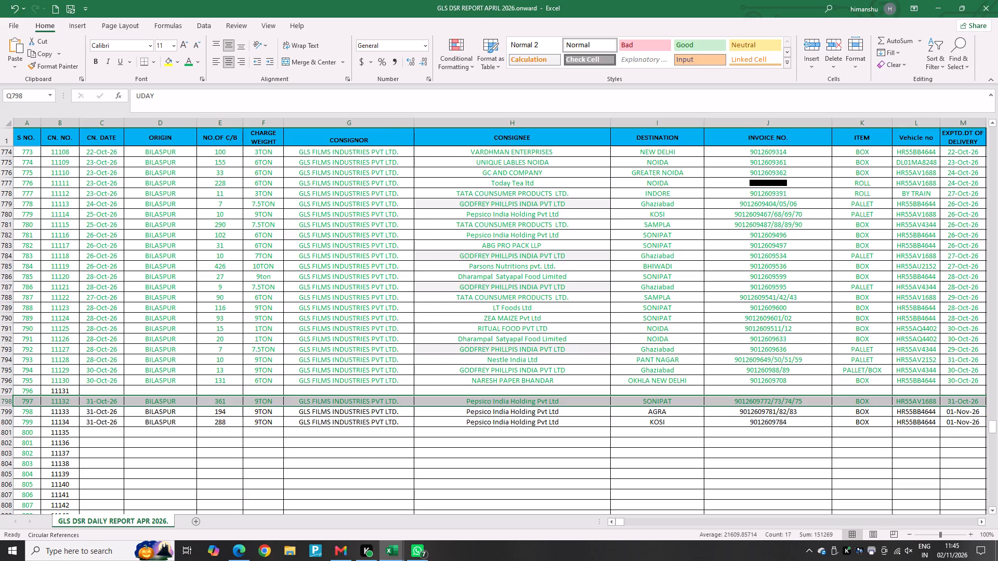
Check the reporting dates of the pending AGRA and KOSI consignments in rows 799 and 800.
key("Right")
key("Left")
key("Left")
key("Left")
key("Left")
key("Left")
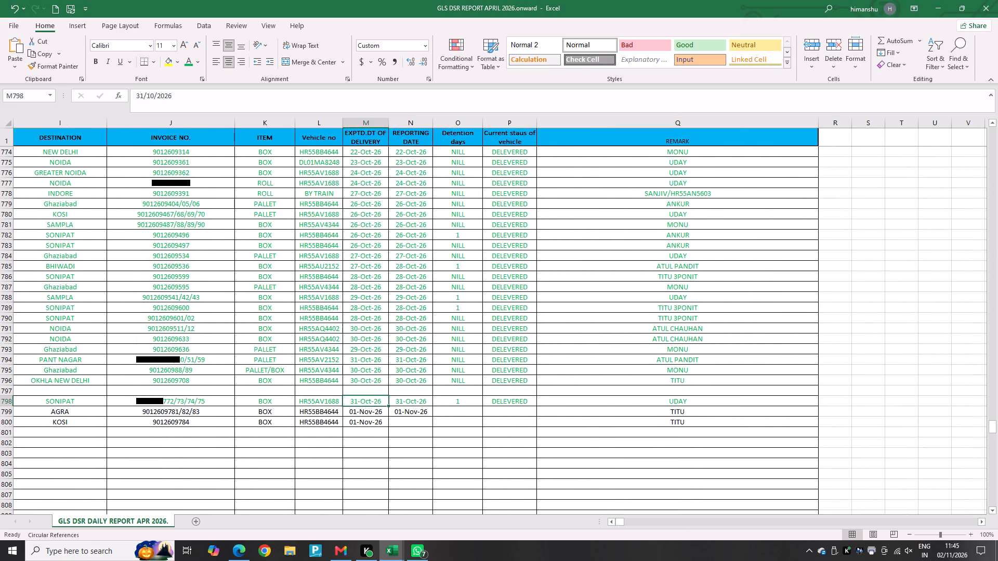
key("Right")
key("Down")
key("Down")
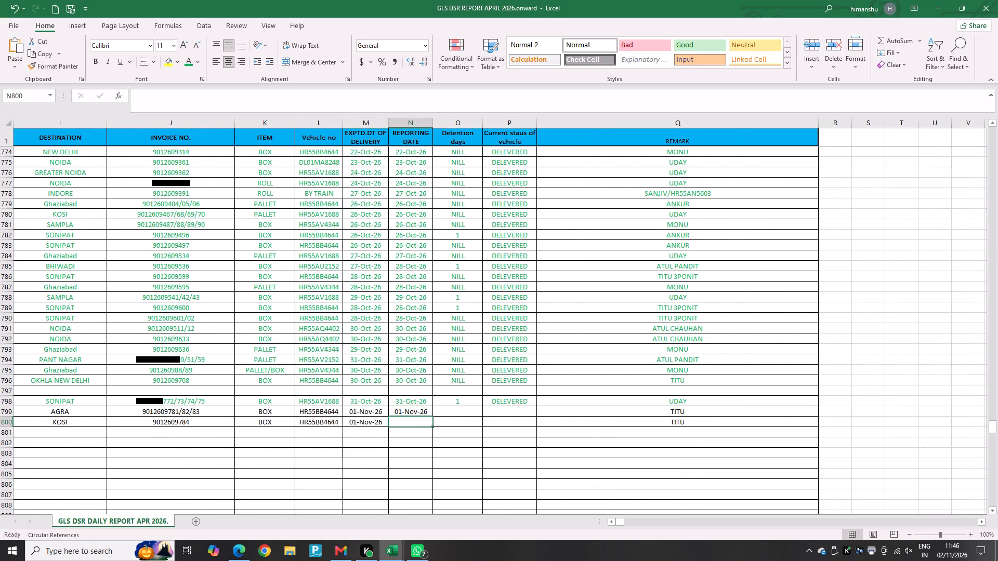
key("Up")
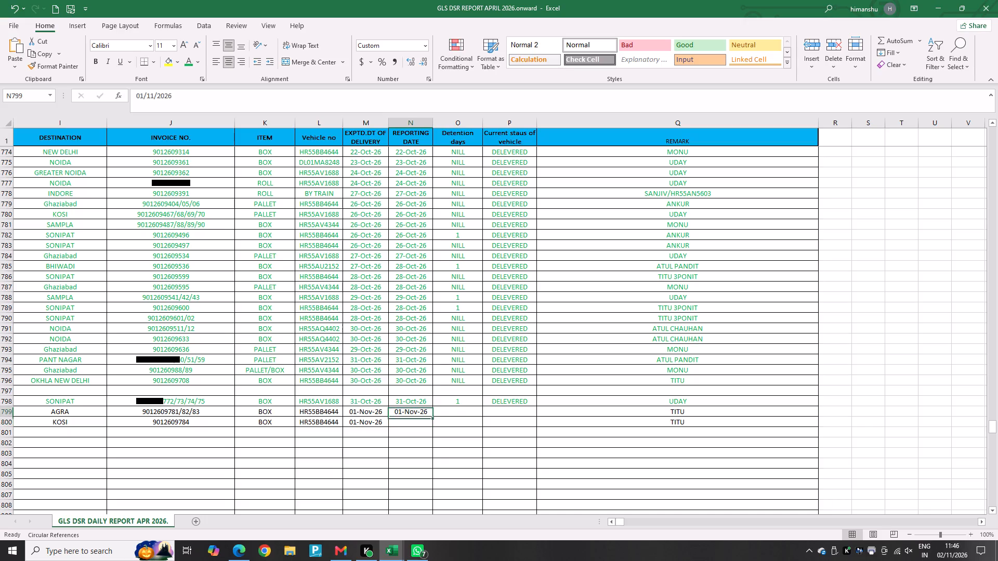
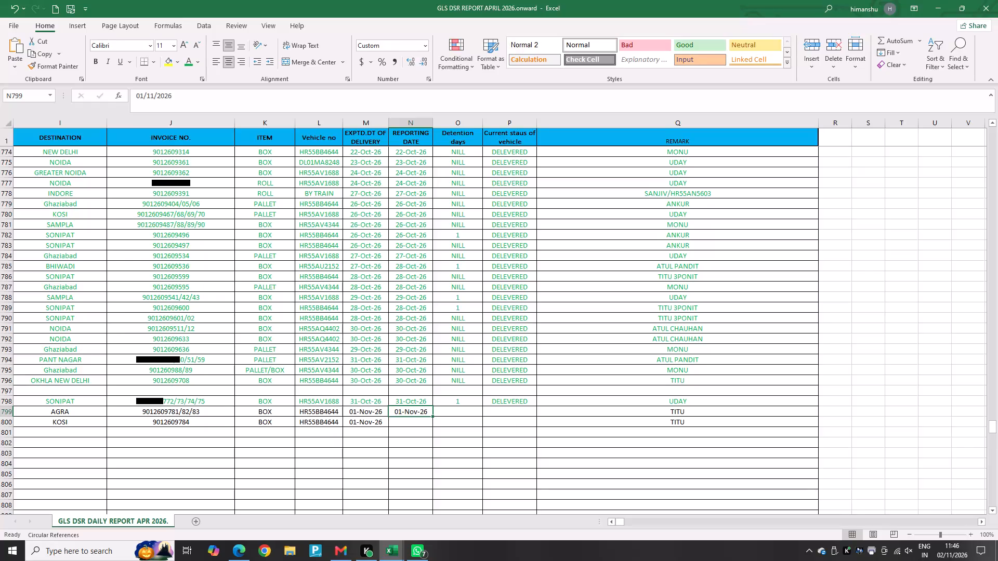
Enter NILL as the detention days and DELEVERED as the current vehicle status for the AGRA consignment in row 799.
left_click(462, 407)
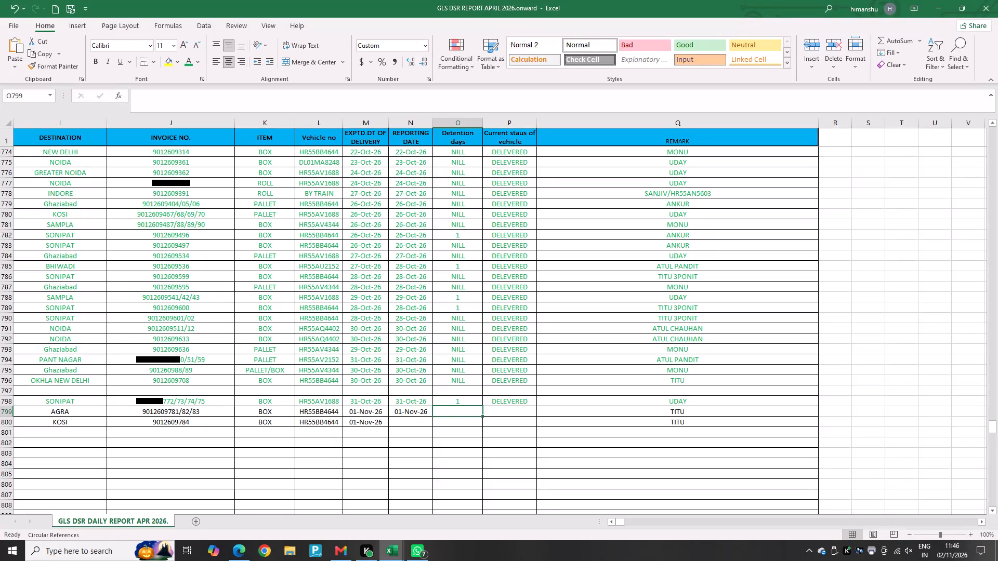
type("nil")
key("Right")
type("de")
key("Down")
Enter 1-NOV-26 as the reporting date and 1 as the detention days for the KOSI consignment in row 800.
key("Left")
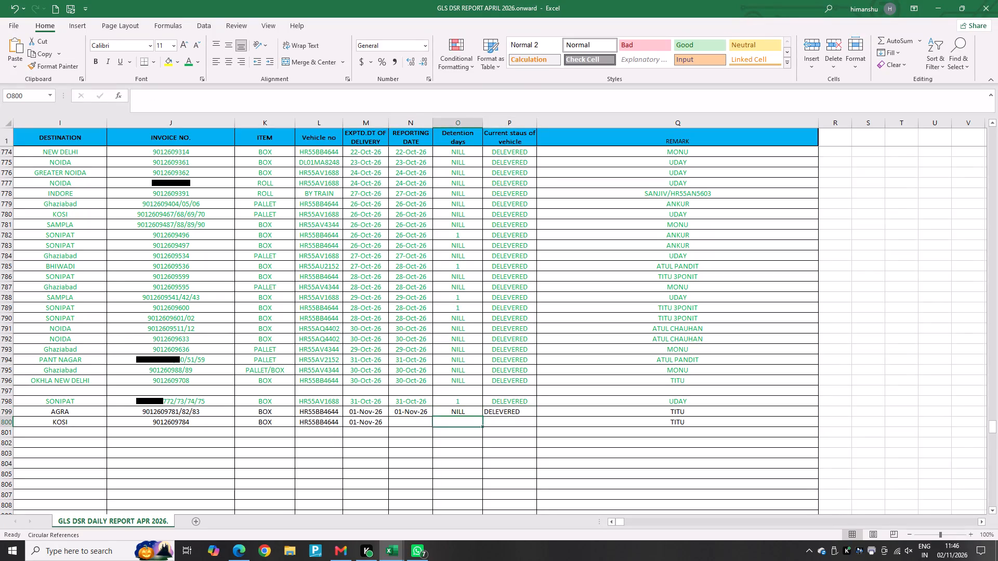
key("Left")
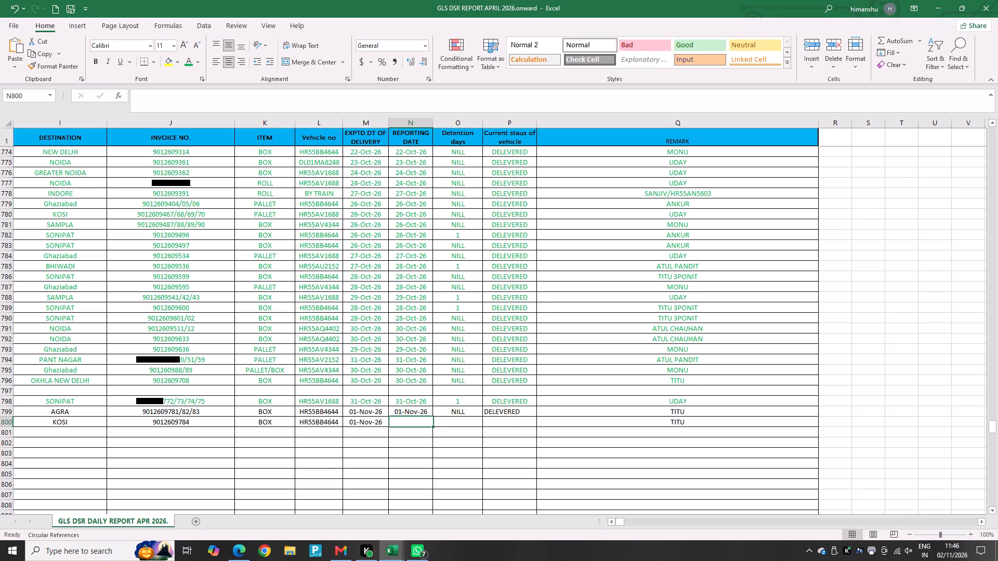
type("1-")
key("o")
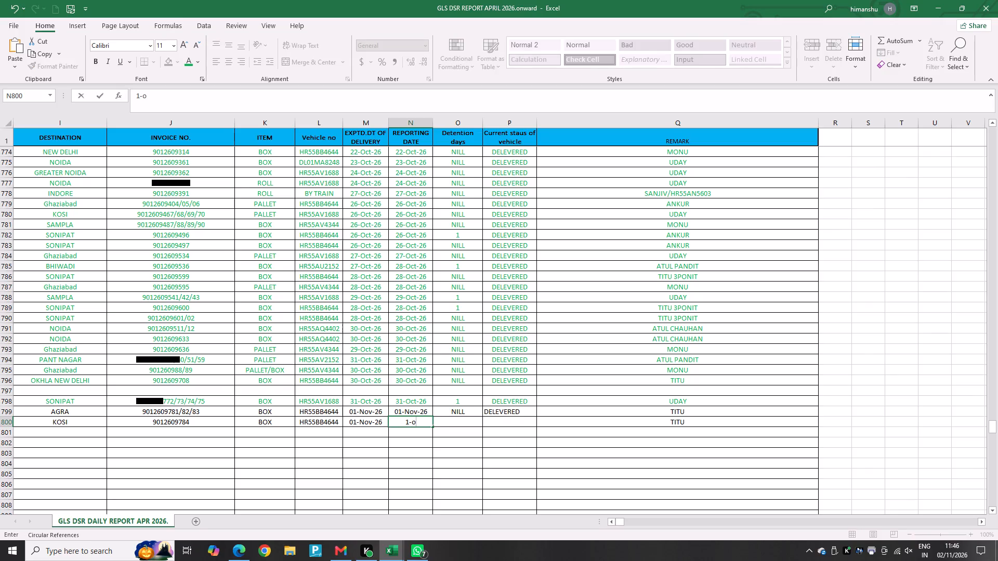
key("BackSpace")
type("nov")
key("BackSpace")
key("BackSpace")
key("BackSpace")
type("NOV-26")
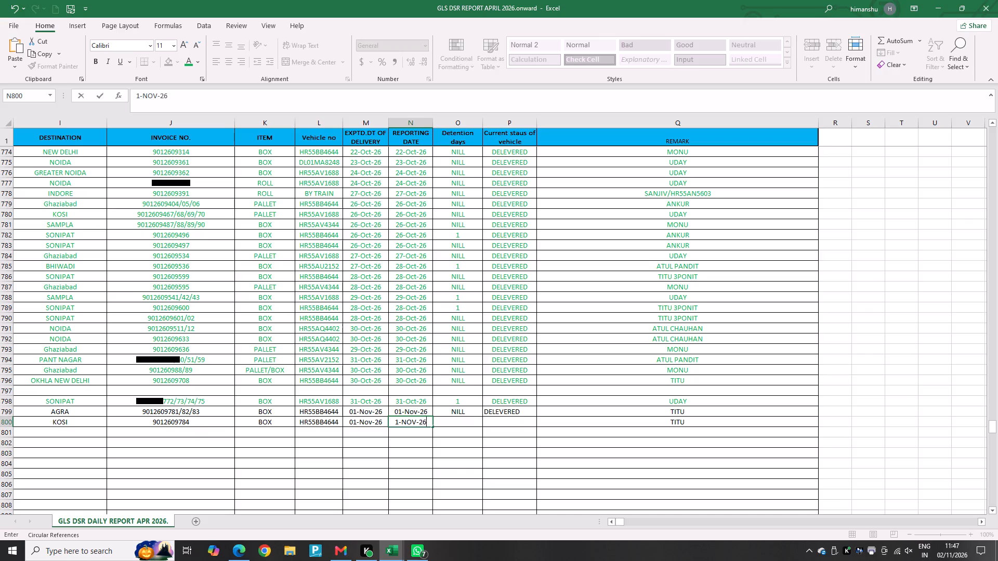
key("Right")
key("1")
key("Right")
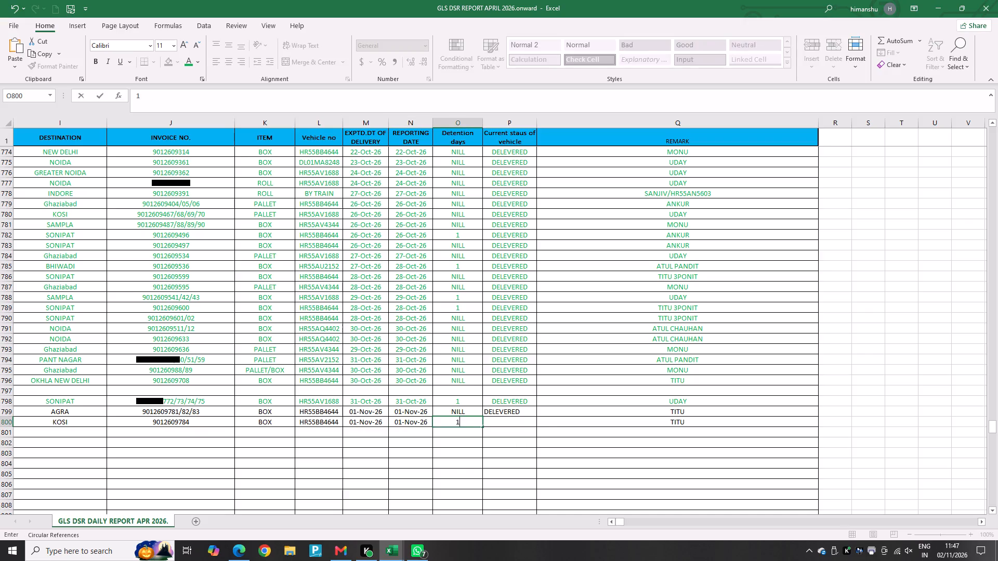
Change the font colour of the whole KOSI consignment 11134 entry, from S NO. to REMARK in row 800, to standard red.
key("Right")
key("shift+Left")
key("shift+Left")
key("shift+Left")
key("shift+Left")
key("shift+Left")
key("shift+Left")
key("shift+Left")
key("shift+Left")
key("shift+Left")
key("shift+Left")
key("shift+Left")
key("shift+Left")
key("shift+Left")
key("shift+Left")
key("shift+Left")
key("shift+Left")
key("shift+Left")
key("shift+Left")
key("shift+Left")
key("shift+Left")
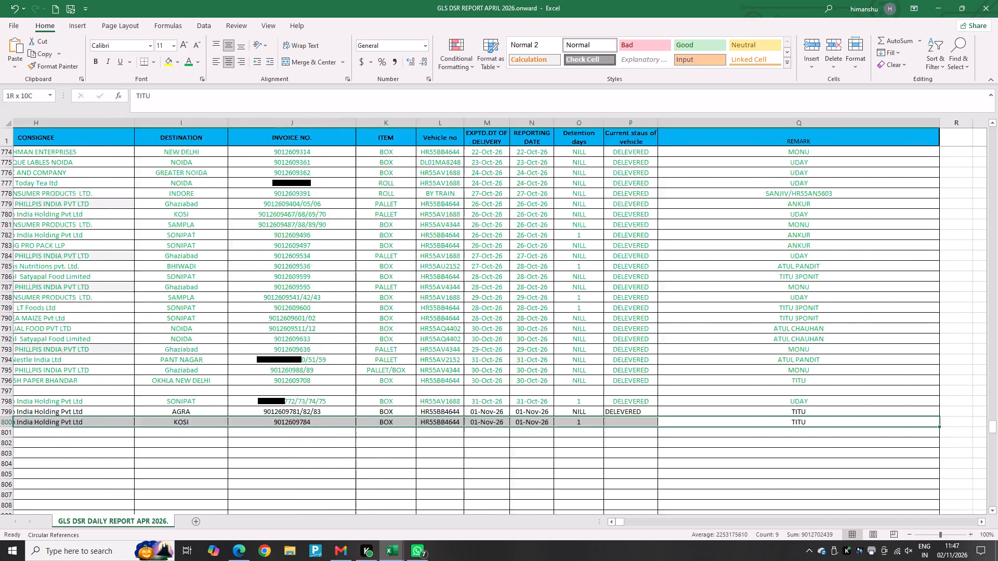
left_click(196, 60)
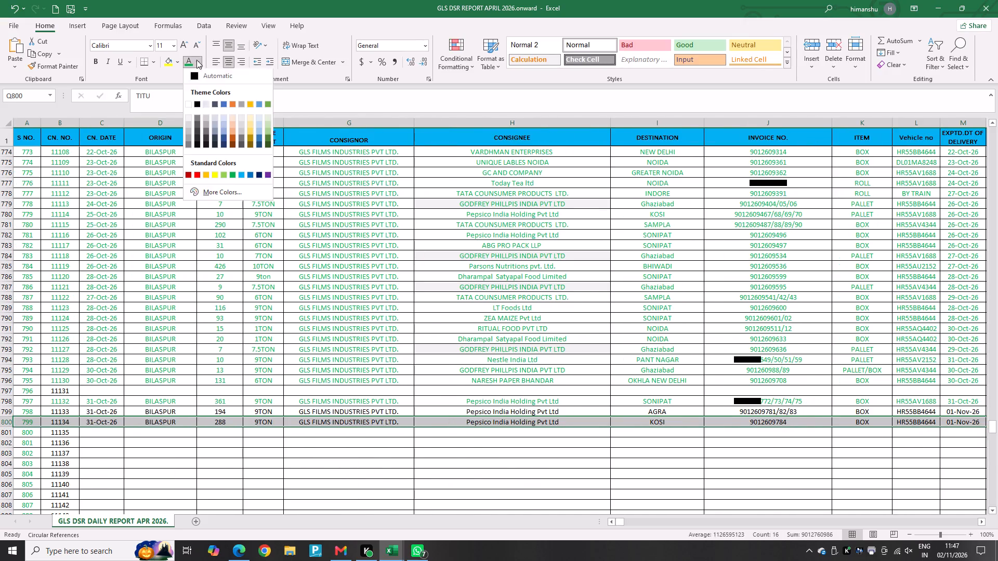
left_click(199, 176)
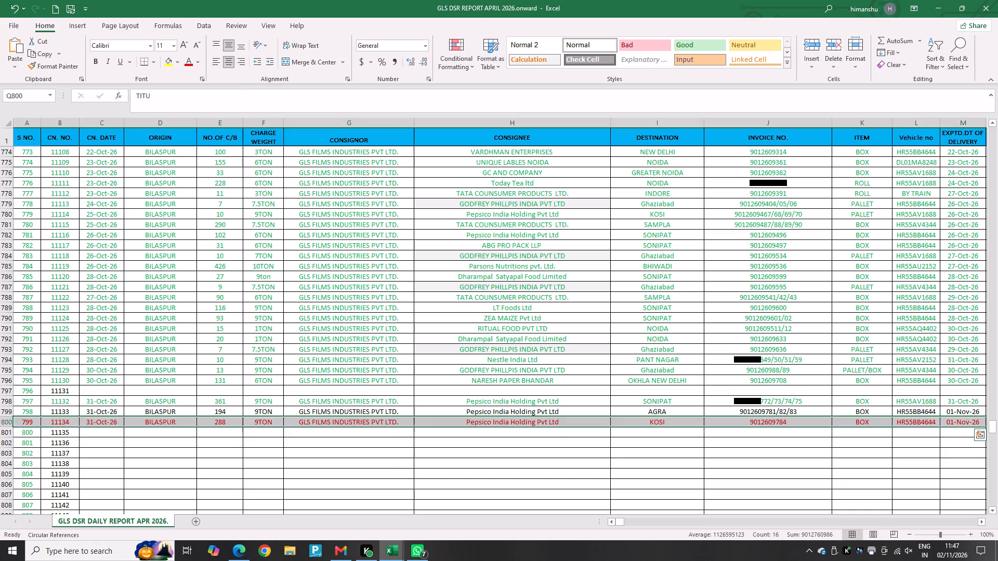
Review the reporting date and detention days of the SONIPAT consignment in row 798 against the AGRA and KOSI rows.
key("Right")
key("Up")
key("Left")
key("Left")
key("Left")
key("Left")
key("Left")
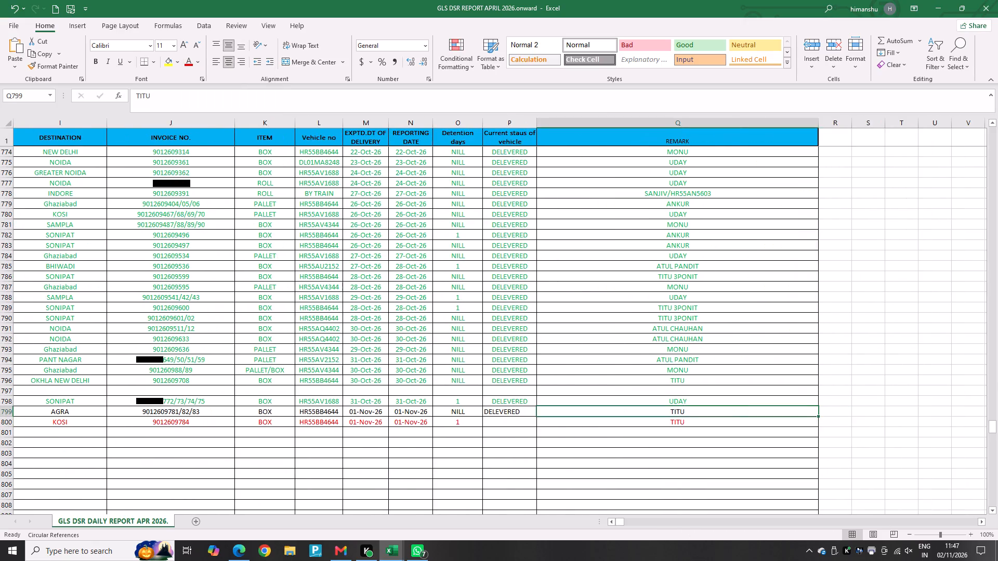
key("Up")
key("Right")
key("Right")
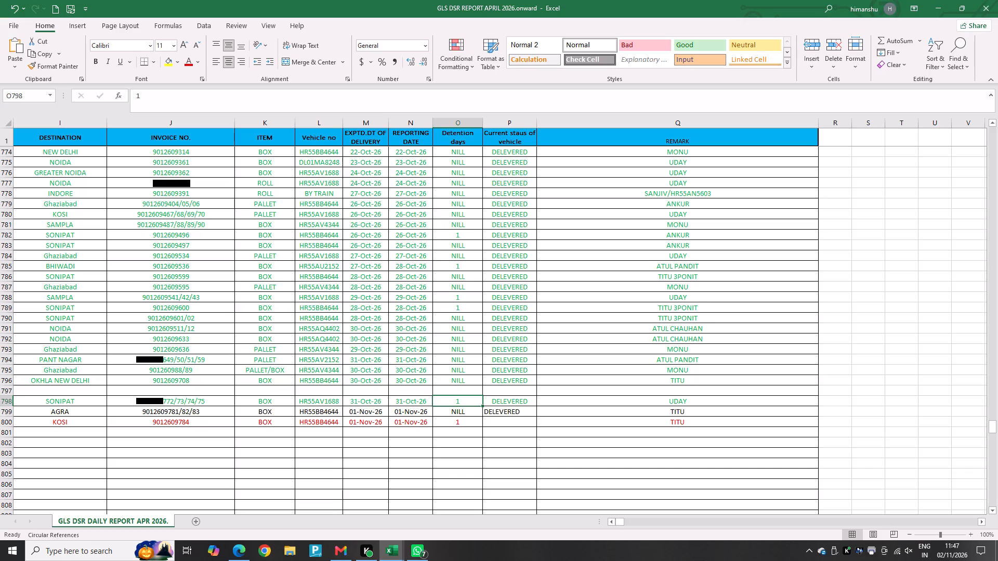
key("Left")
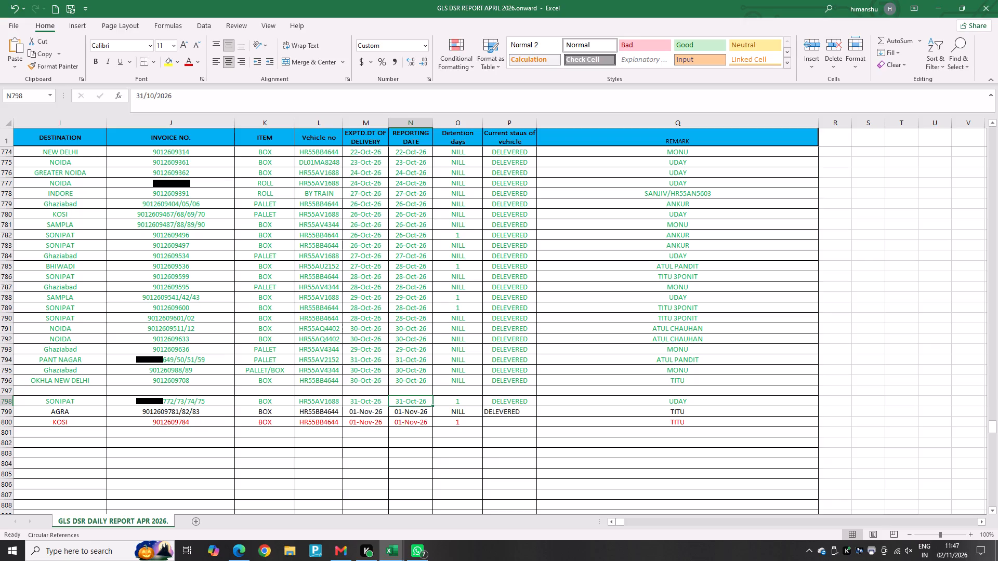
key("Right")
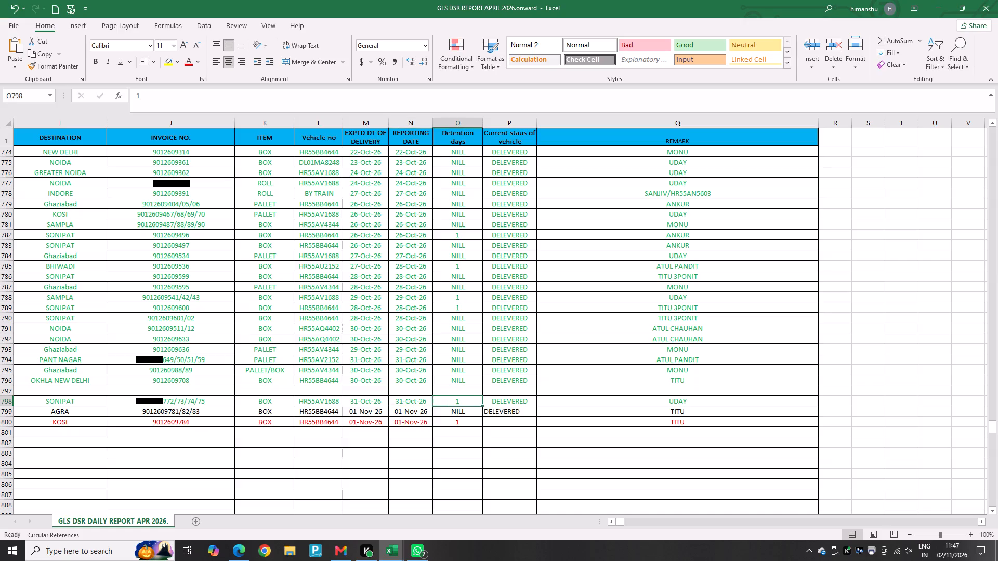
Select the whole AGRA consignment 11133 entry, from S NO. to REMARK in row 799.
key("Right")
key("Down")
key("Right")
key("shift+Left")
key("shift+Left")
key("shift+Left")
key("shift+Left")
key("shift+Left")
key("shift+Left")
key("shift+Left")
key("shift+Left")
key("shift+Left")
key("shift+Left")
key("shift+Left")
key("shift+Left")
key("shift+Left")
key("shift+Left")
key("shift+Left")
key("shift+Left")
key("shift+Left")
key("shift+Left")
key("shift+Left")
key("shift+Left")
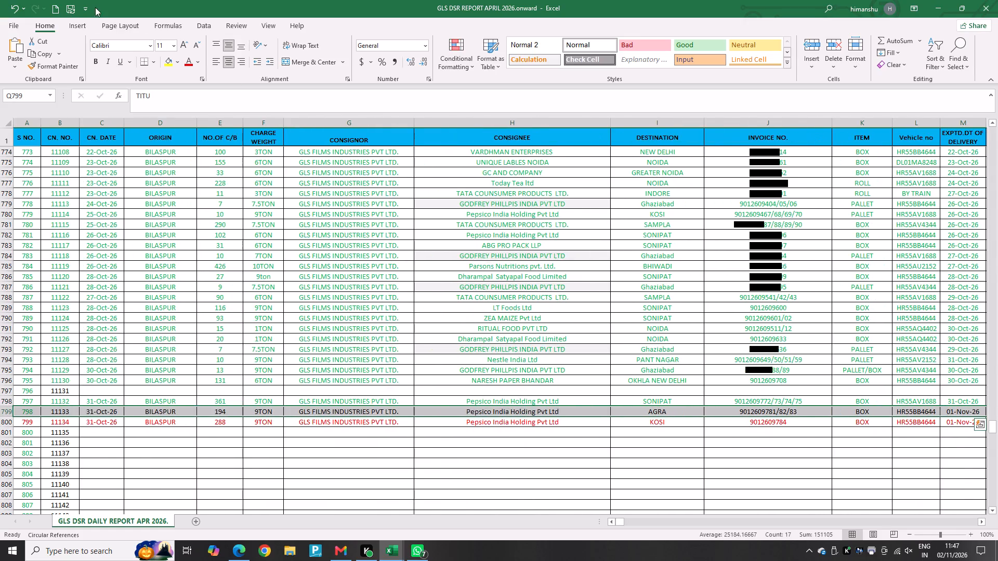
Change the font colour of the selected AGRA consignment 11133 entry in row 799 to standard green.
left_click(197, 64)
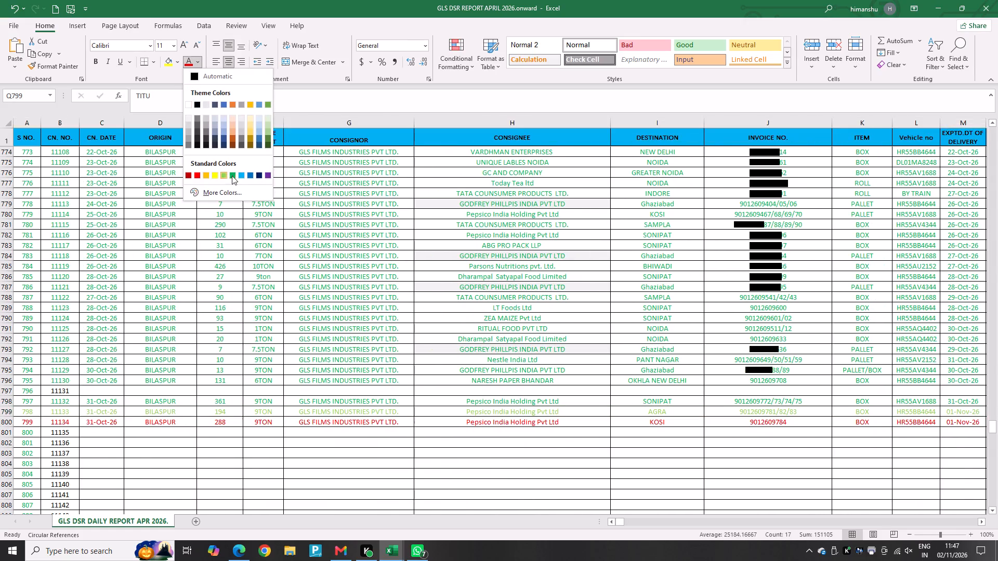
left_click(233, 176)
key("Right")
key("Right")
key("Left")
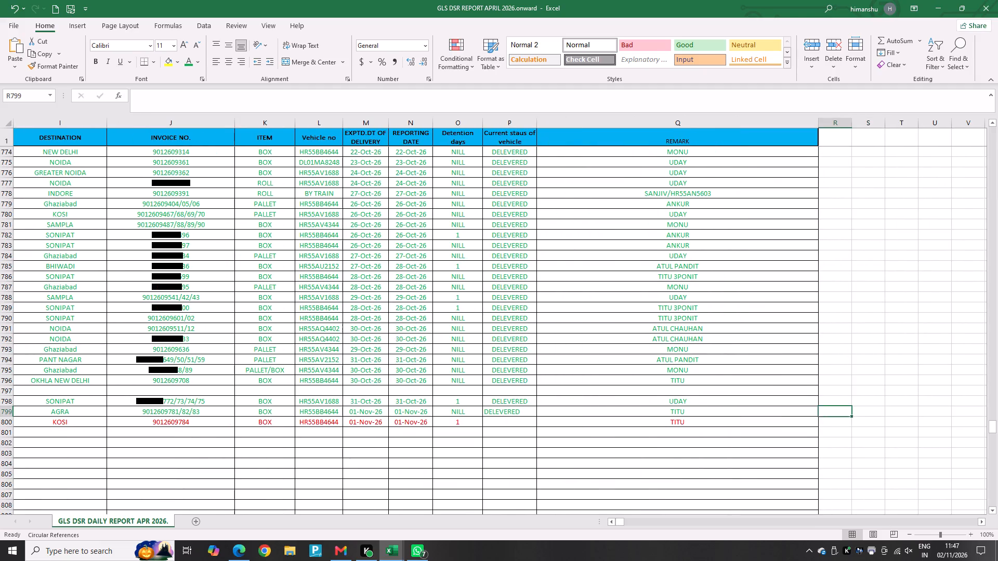
key("Up")
key("Left")
key("Left")
key("Up")
key("Up")
key("Left")
key("Left")
key("Left")
key("Left")
key("Left")
key("Left")
key("Left")
key("Left")
key("Left")
key("Left")
key("Left")
key("Left")
key("Left")
key("Left")
key("Left")
key("Left")
key("Left")
key("Left")
key("Left")
key("Left")
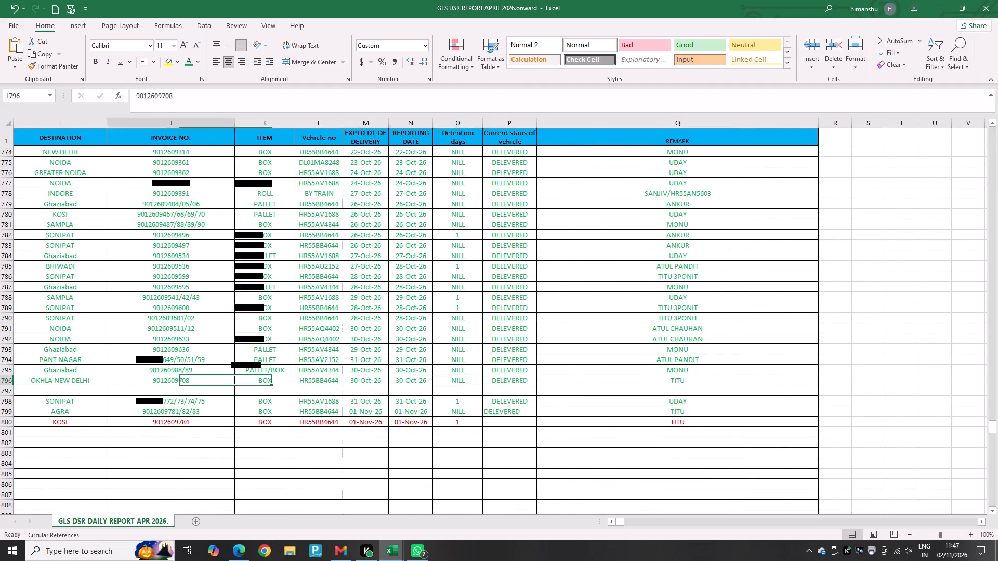
key("Down")
key("Right")
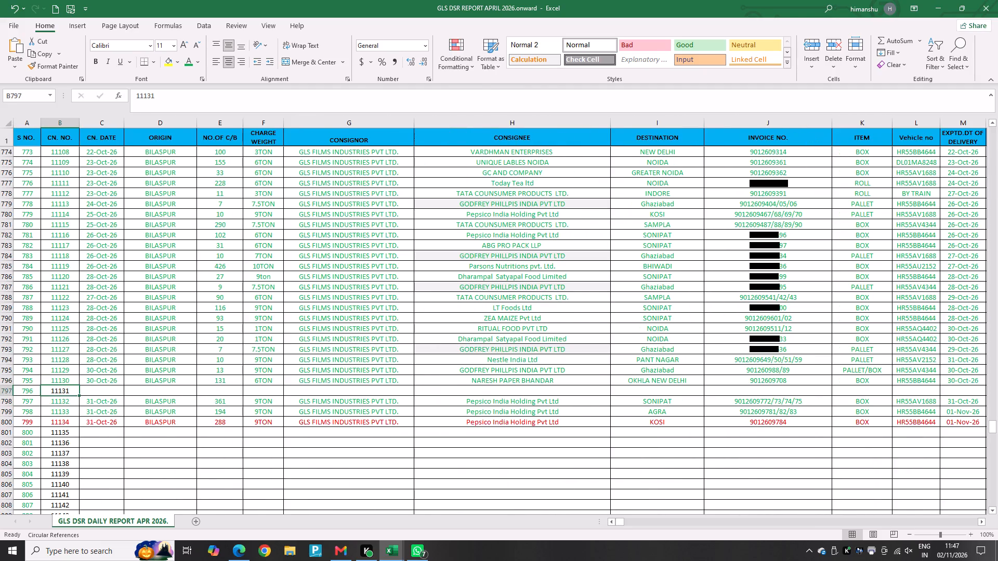
Save the daily report workbook.
key("ctrl+s")
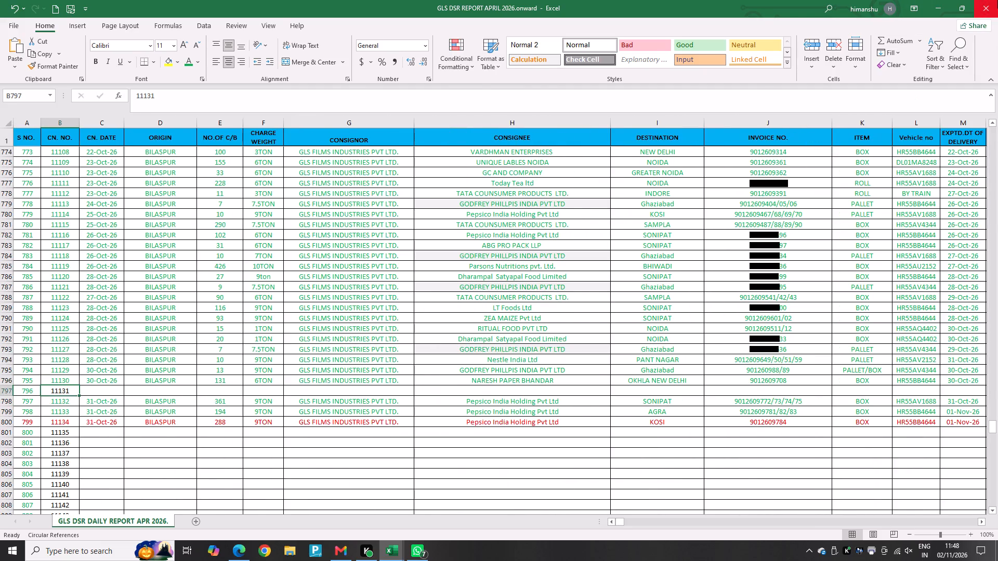
Restore the maximized workbook window to its smaller size, exposing the desktop behind it.
left_click(952, 5)
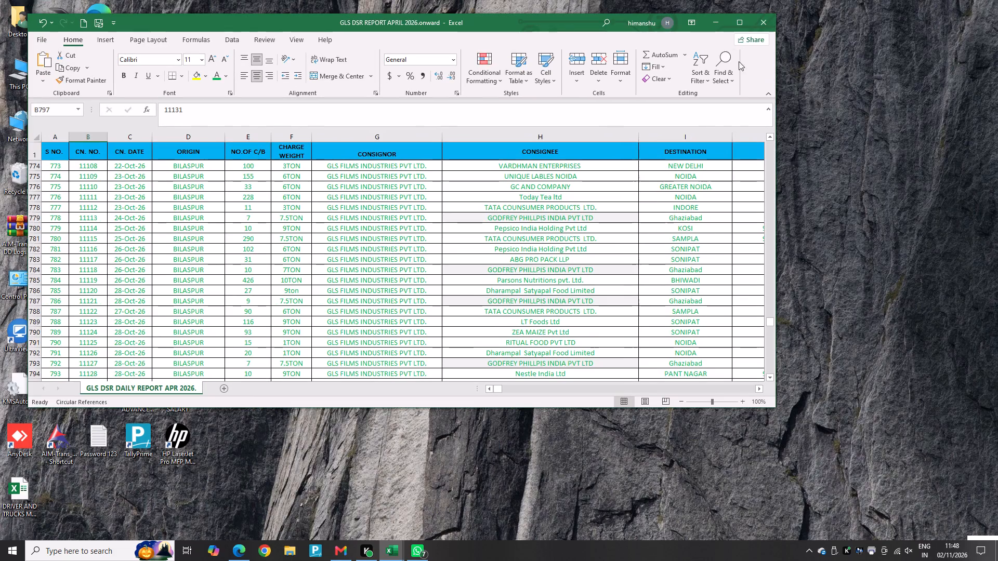
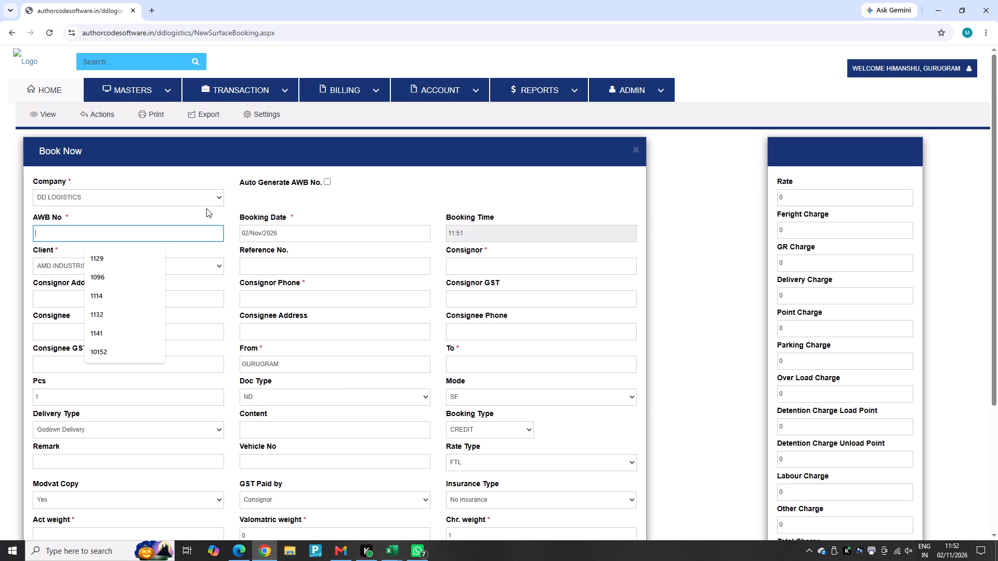
Check AWB numbers 11132 and 11133 in the new surface booking form to see whether they are already booked.
type("111")
type("32")
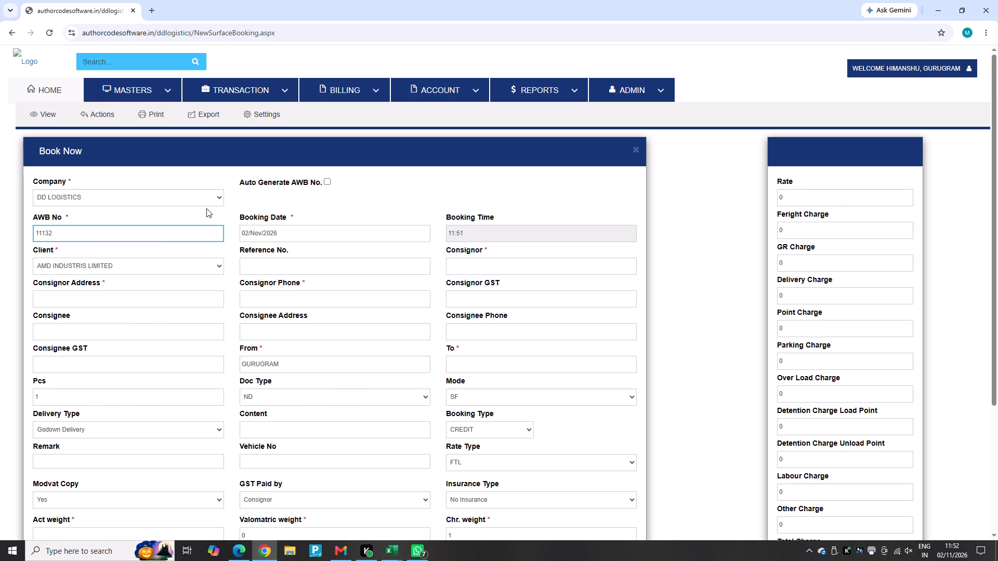
key("Tab")
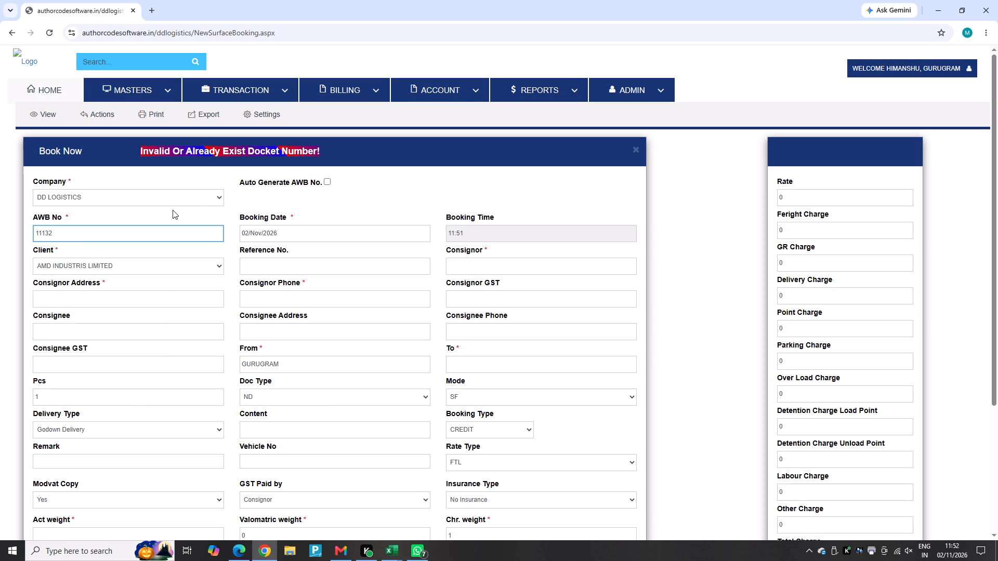
key("BackSpace")
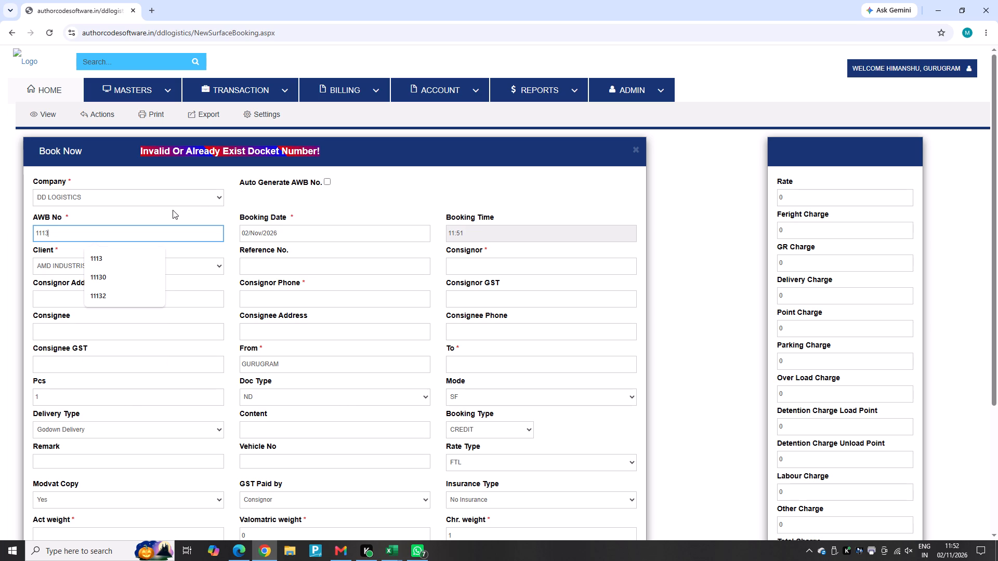
key("3")
key("Tab")
key("Tab")
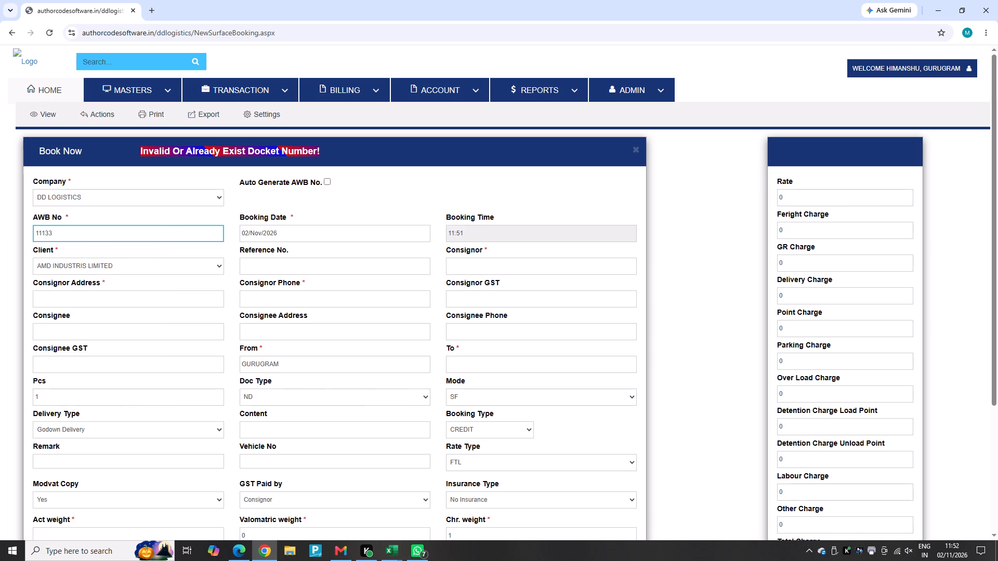
key("Tab")
key("Tab")
key("Tab")
key("Tab")
key("Tab")
key("Tab")
key("Tab")
key("Tab")
key("Tab")
key("Tab")
Check AWB numbers 11134 and 11135 in the new surface booking form to see whether they are already booked.
key("BackSpace")
key("4")
key("Tab")
key("Tab")
key("Tab")
key("Tab")
key("Tab")
key("Tab")
key("BackSpace")
key("5")
key("Tab")
key("Tab")
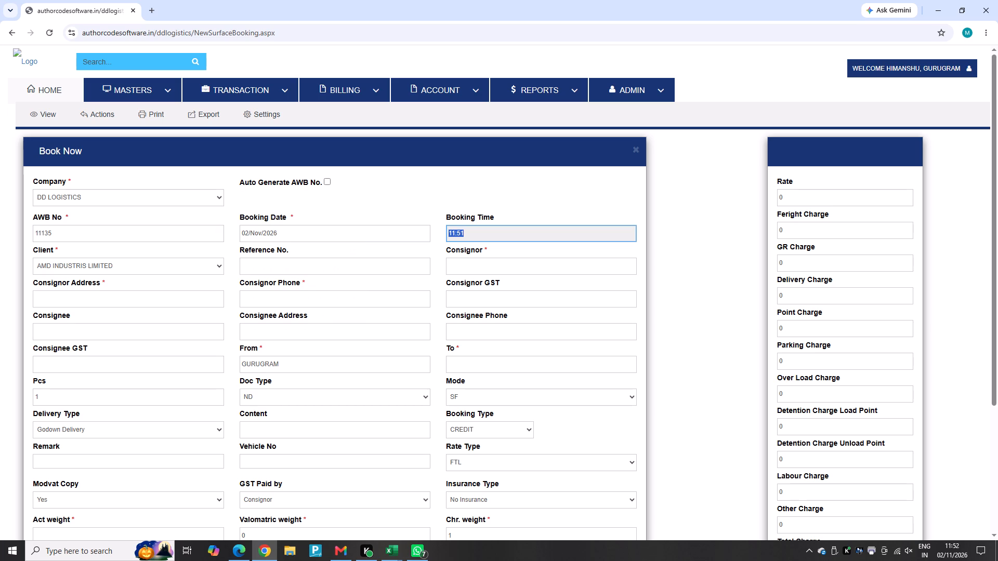
left_click(158, 238)
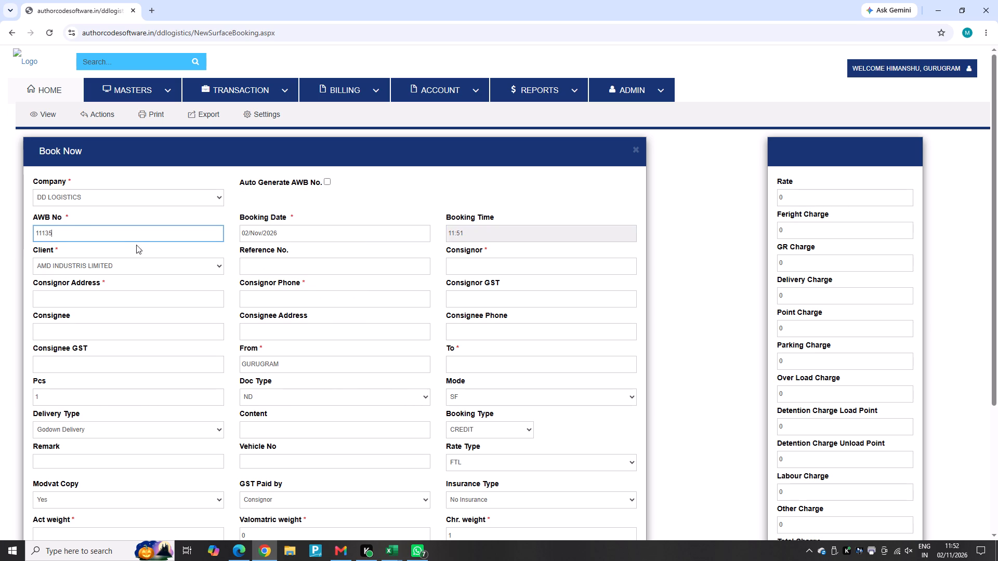
left_click_drag(133, 246, 9, 250)
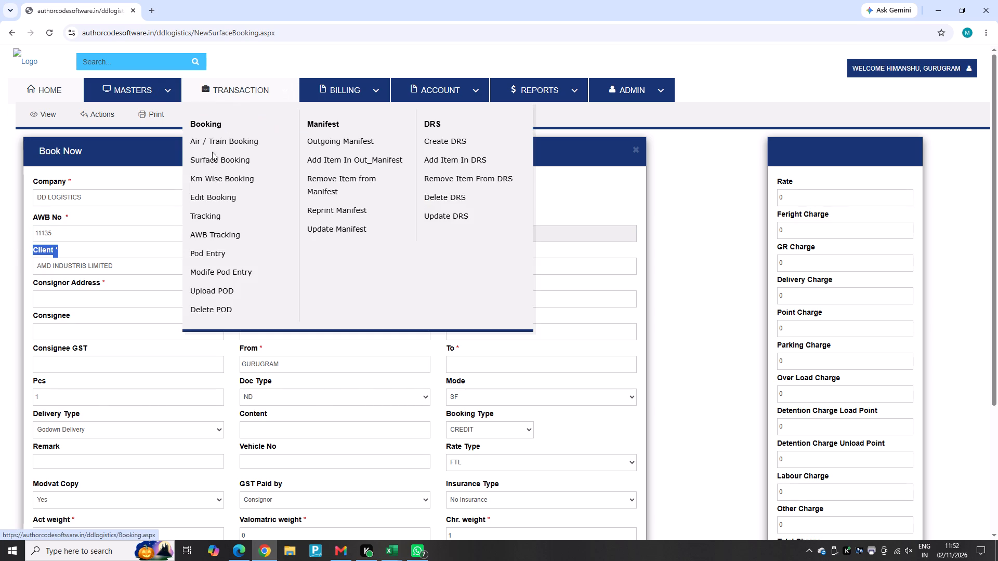
left_click(211, 200)
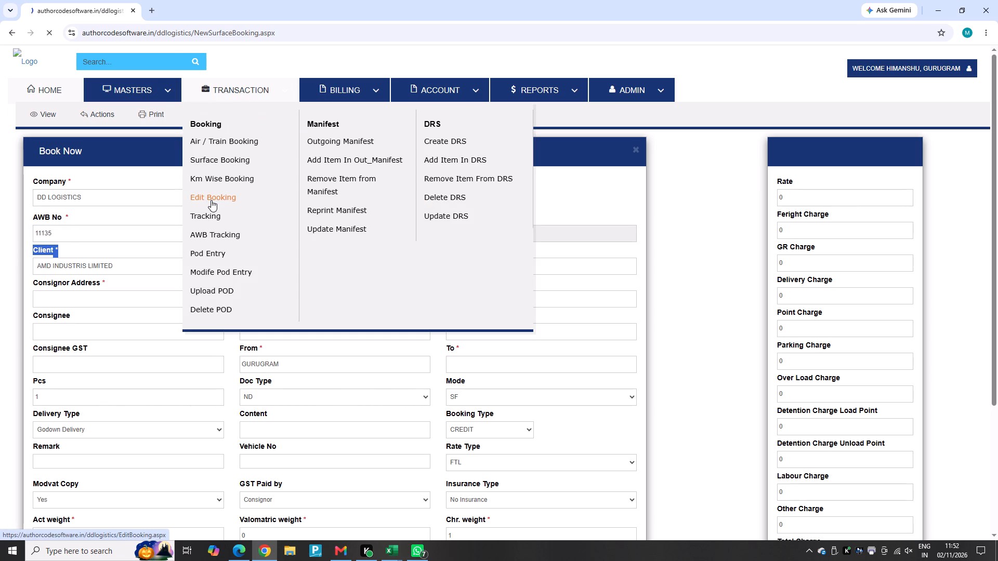
left_click(211, 198)
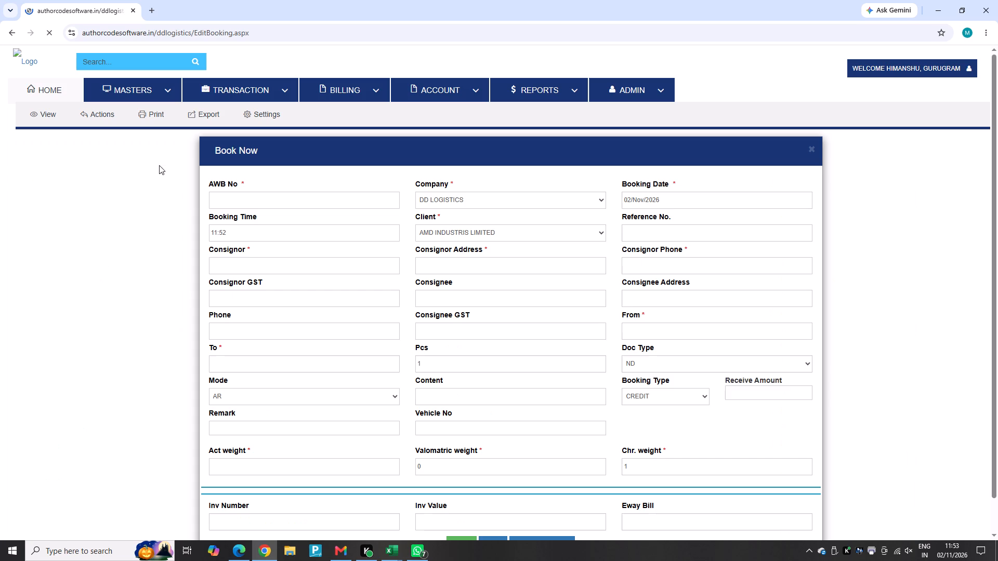
left_click(226, 199)
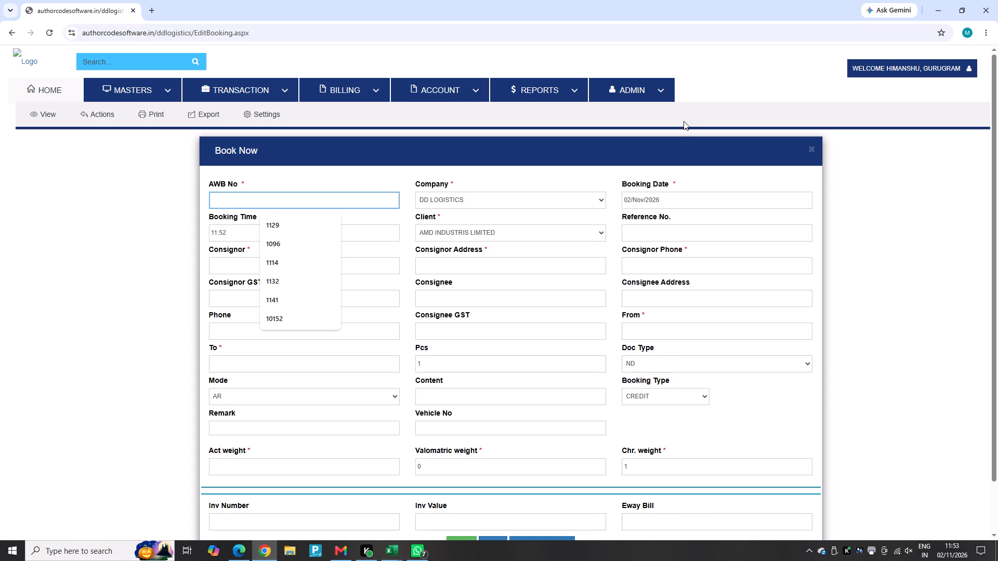
type("11134")
key("Tab")
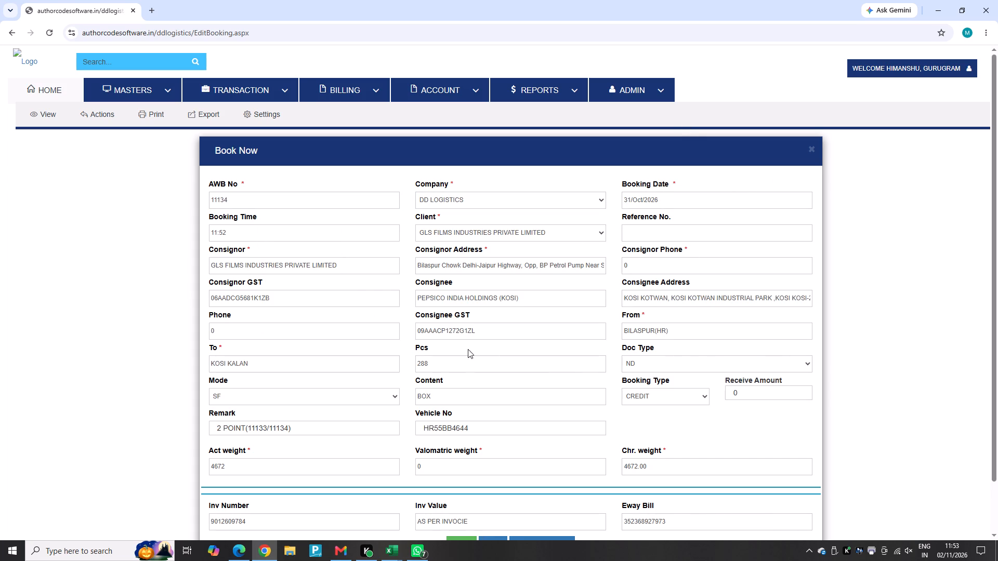
scroll(316, 385, "down", 1)
scroll(339, 369, "up", 1)
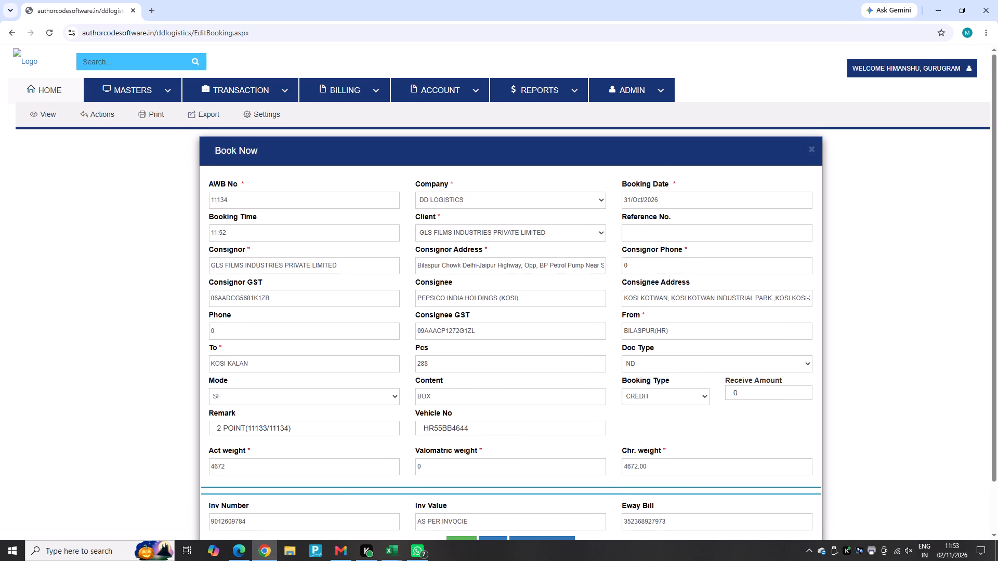
scroll(339, 369, "down", 1)
scroll(339, 369, "up", 3)
left_click(278, 194)
key("BackSpace")
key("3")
key("Tab")
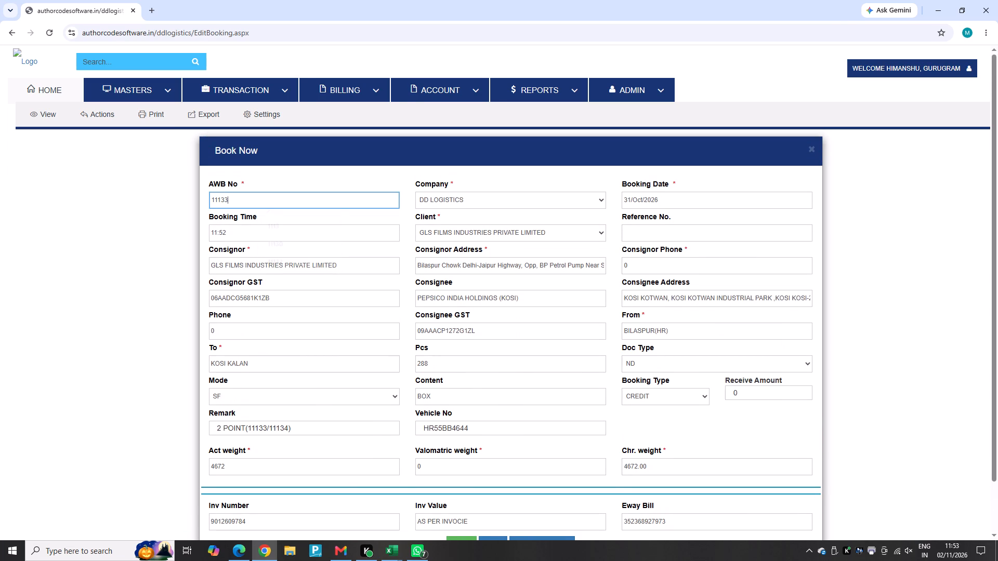
scroll(246, 341, "down", 1)
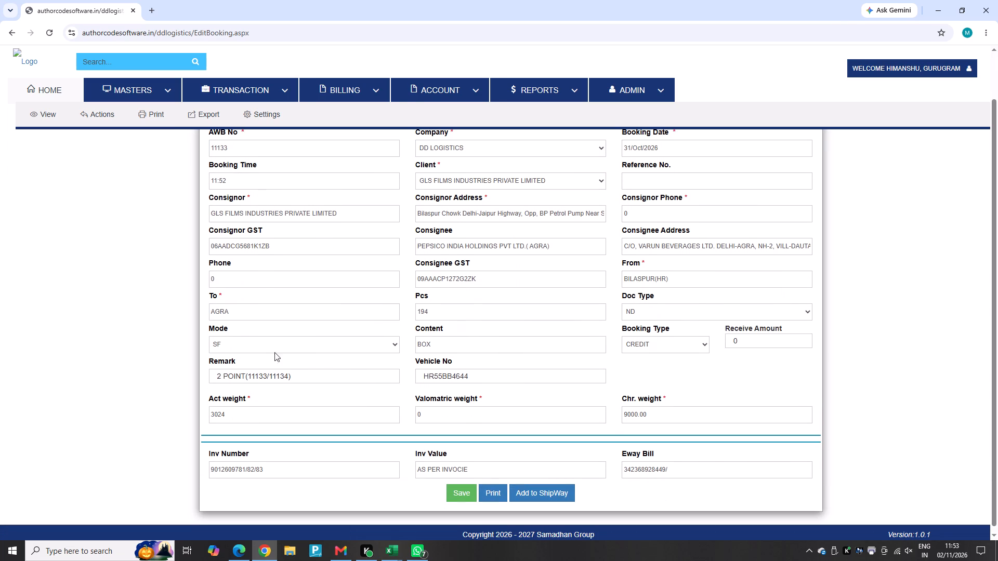
scroll(447, 377, "up", 1)
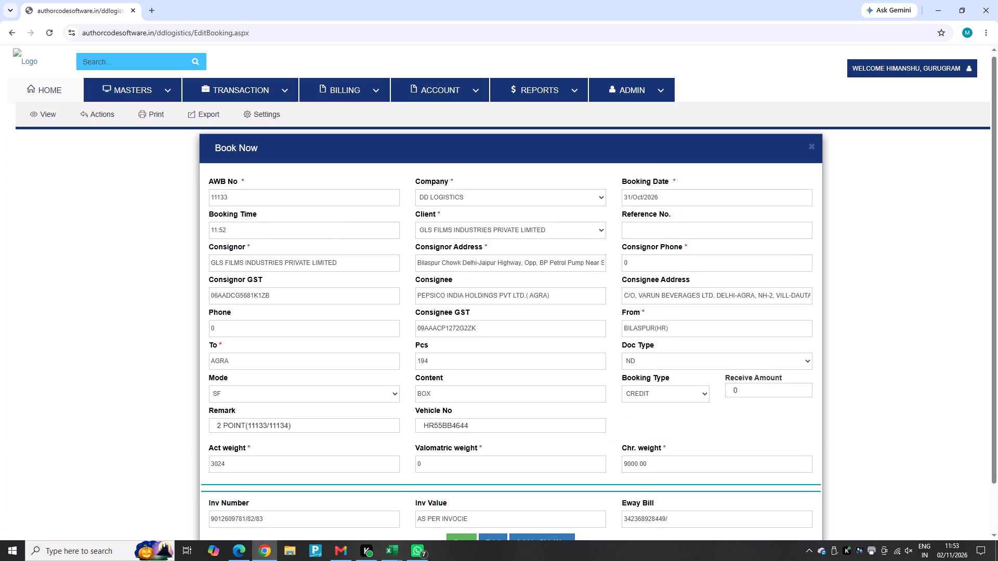
left_click(294, 199)
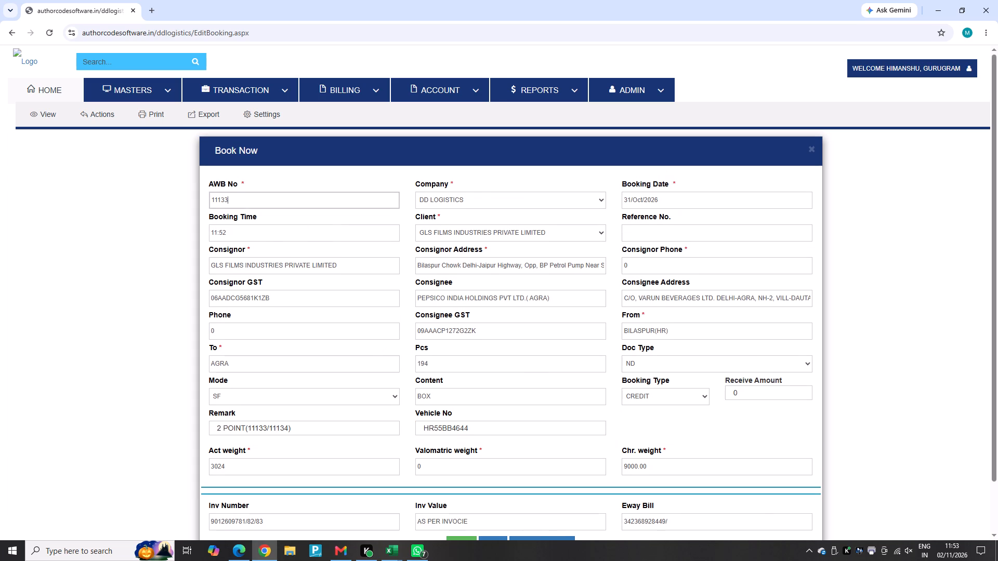
key("BackSpace")
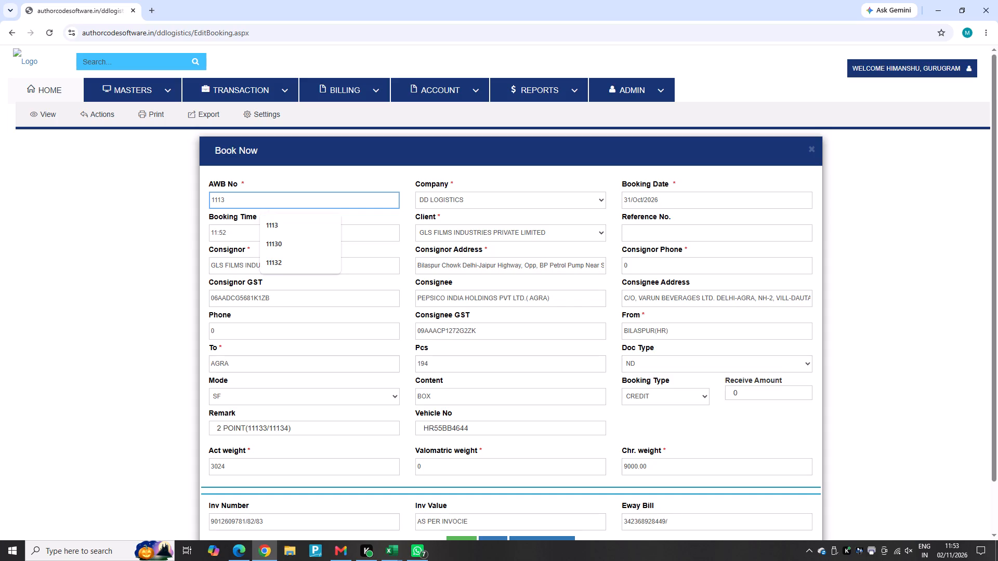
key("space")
key("Tab")
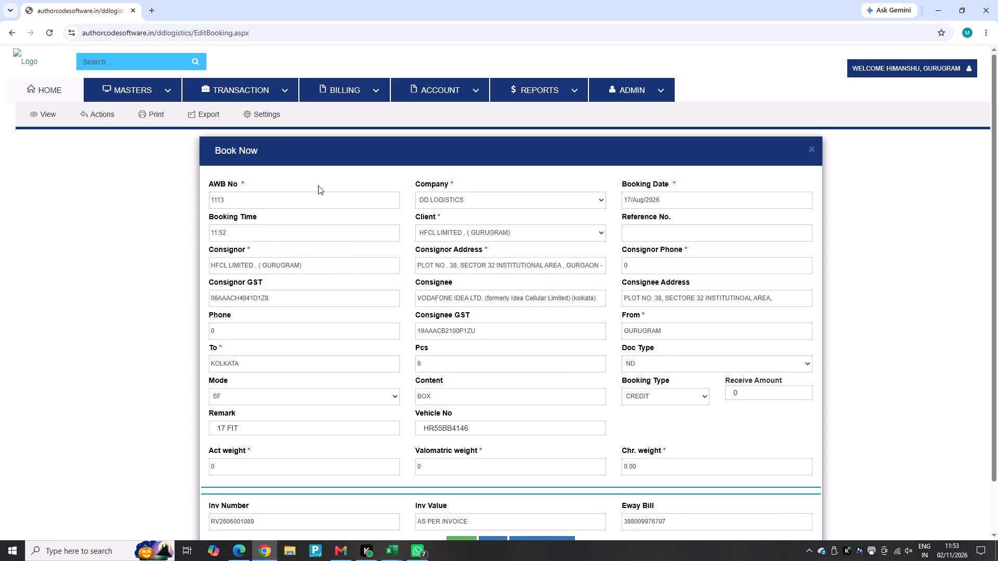
Switch to the MIS DD Logistics workbook in Excel and check the G.R. No. 11131 row, ending on its Booking Date cell.
key("alt+Tab")
key("alt+Tab")
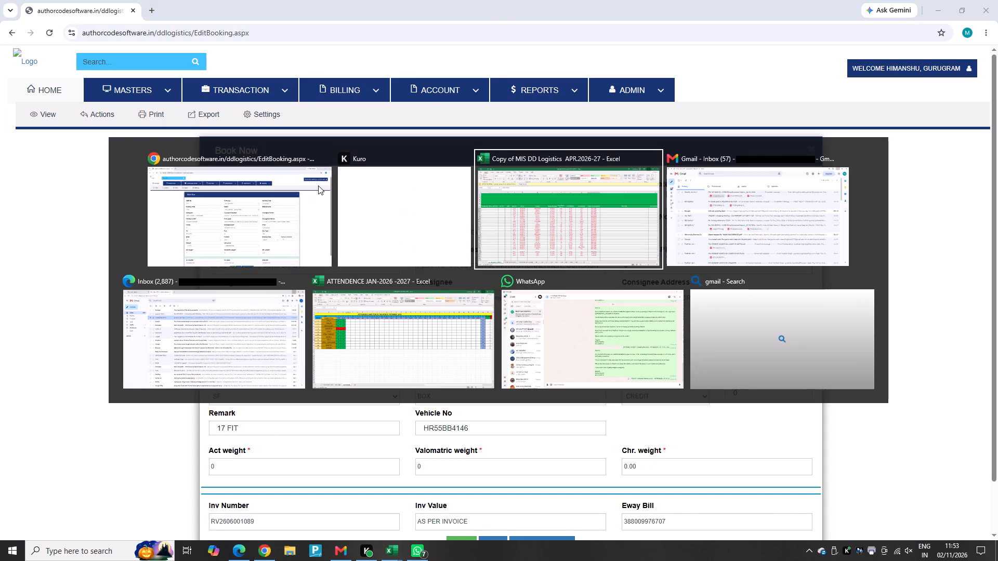
key("alt+Tab")
key("alt+Tab")
key("alt+Tab")
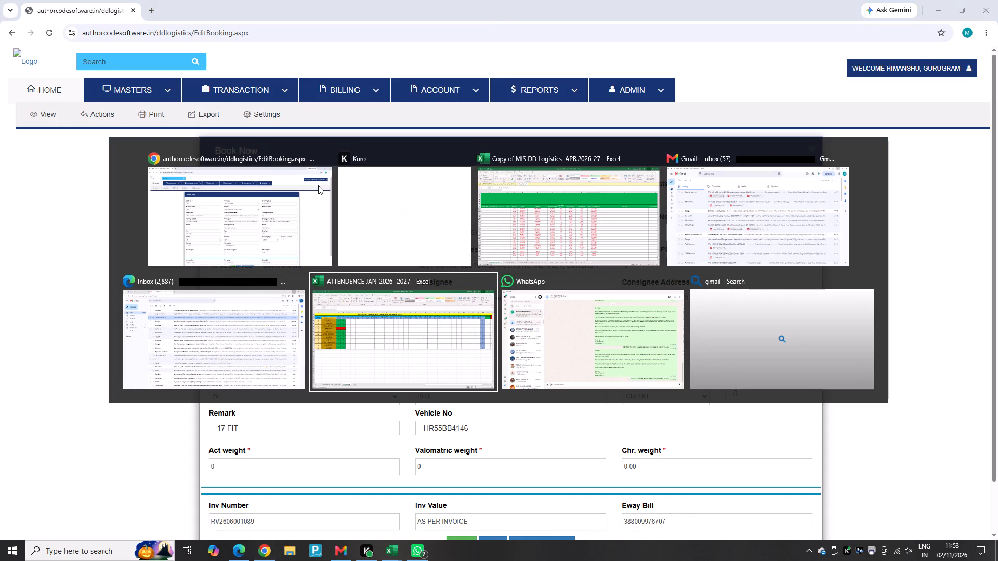
key("alt+Tab")
key("alt+Tab")
key("alt+Tab")
key("alt+Tab")
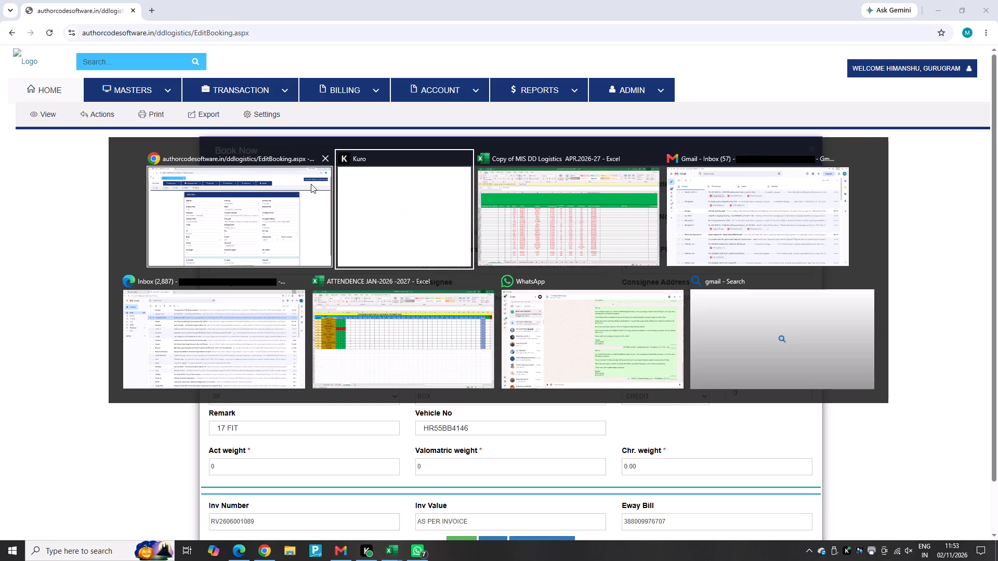
key("alt+Tab")
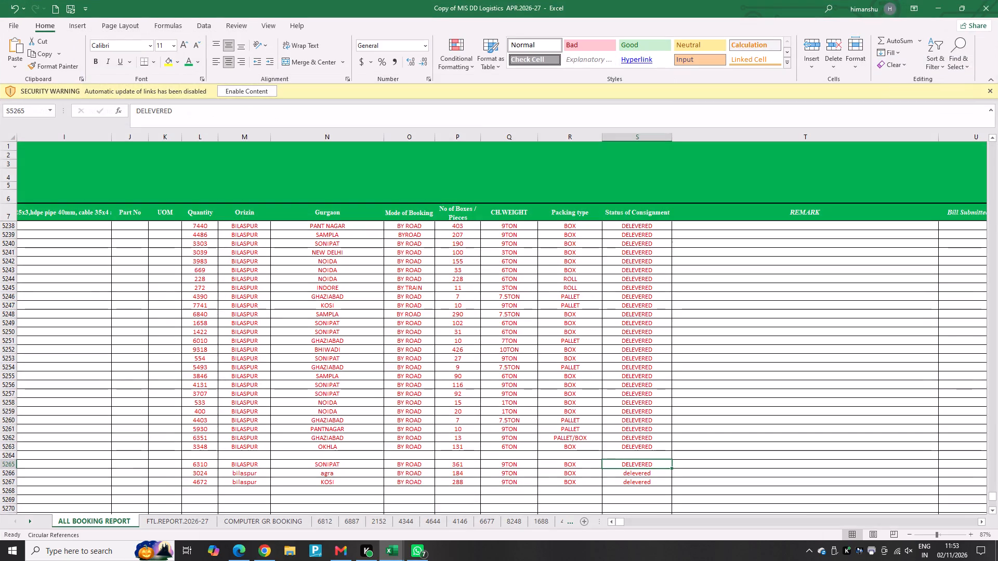
left_click(174, 451)
key("Left")
key("Left")
key("Left")
key("Left")
key("Left")
key("Left")
key("Left")
key("Left")
key("Left")
key("Left")
key("Left")
key("Left")
key("Left")
key("Left")
key("Left")
key("Left")
key("Left")
key("Left")
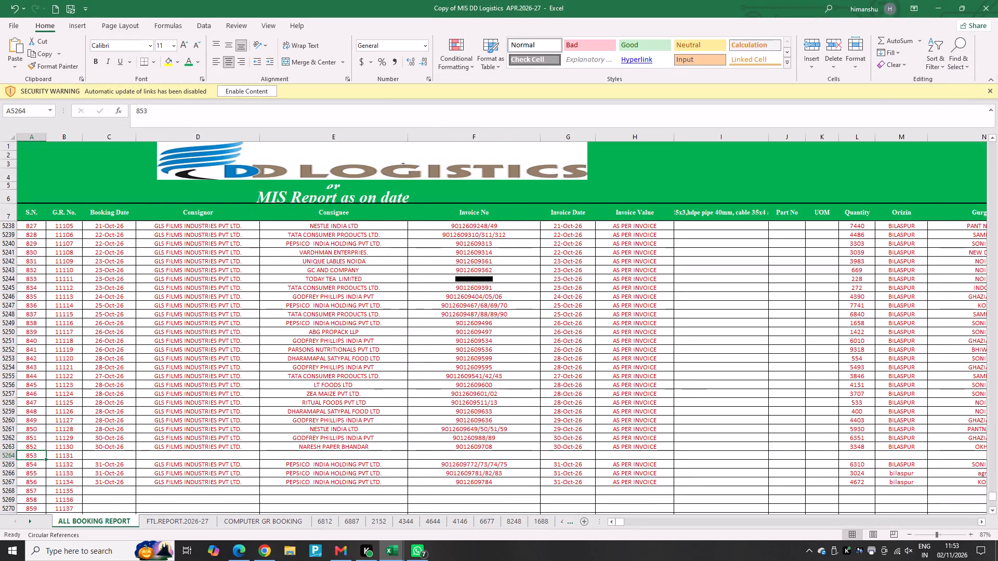
key("Right")
key("Right")
Switch back to the booking edit page in Chrome.
key("alt+Tab")
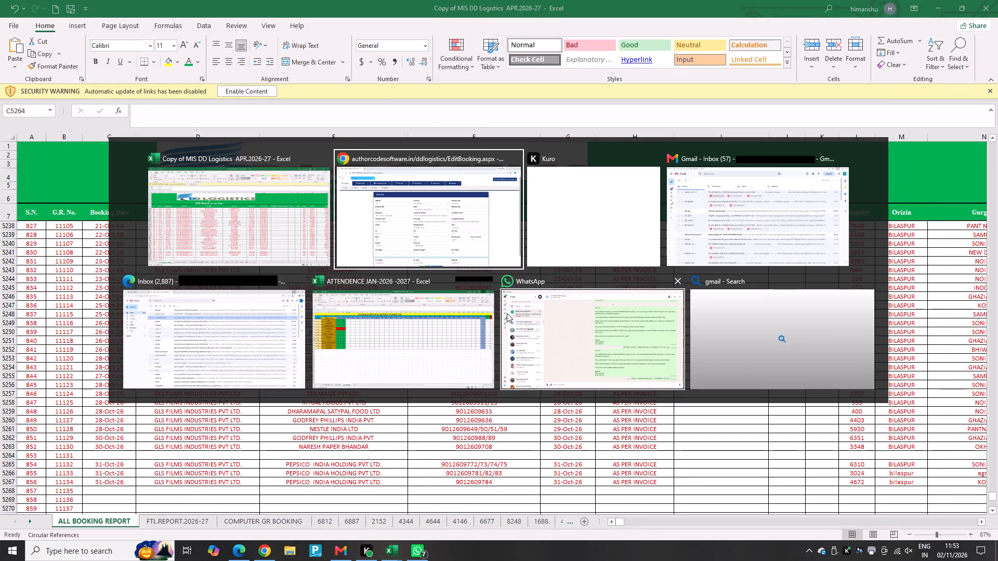
Look up AWB 11131 in the Edit Booking form.
left_click(302, 200)
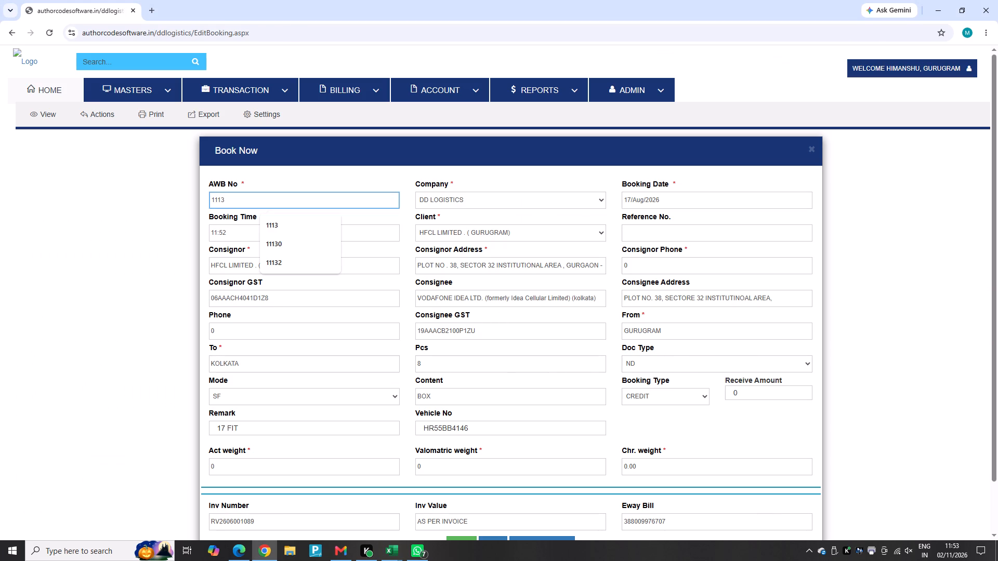
key("1")
key("Tab")
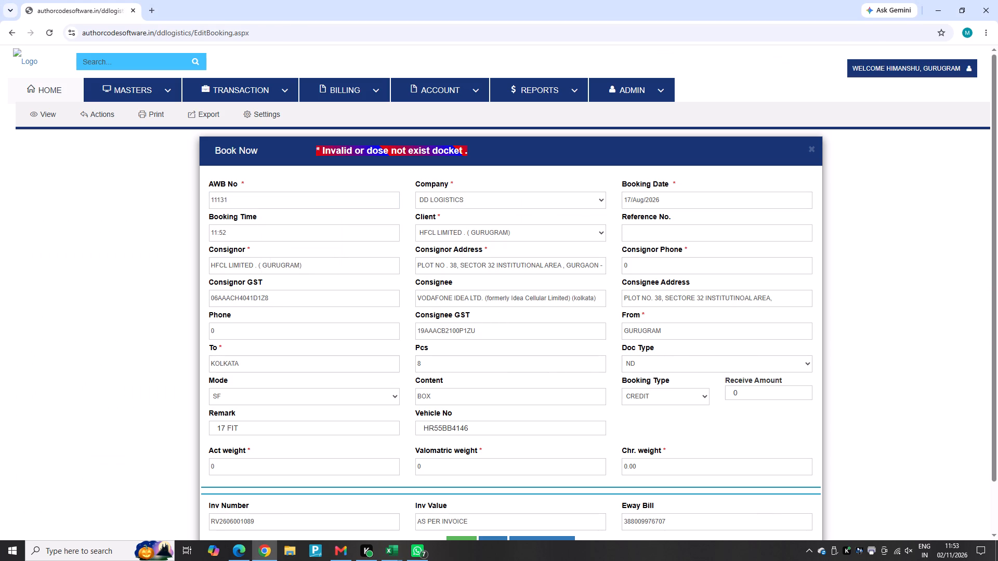
key("BackSpace")
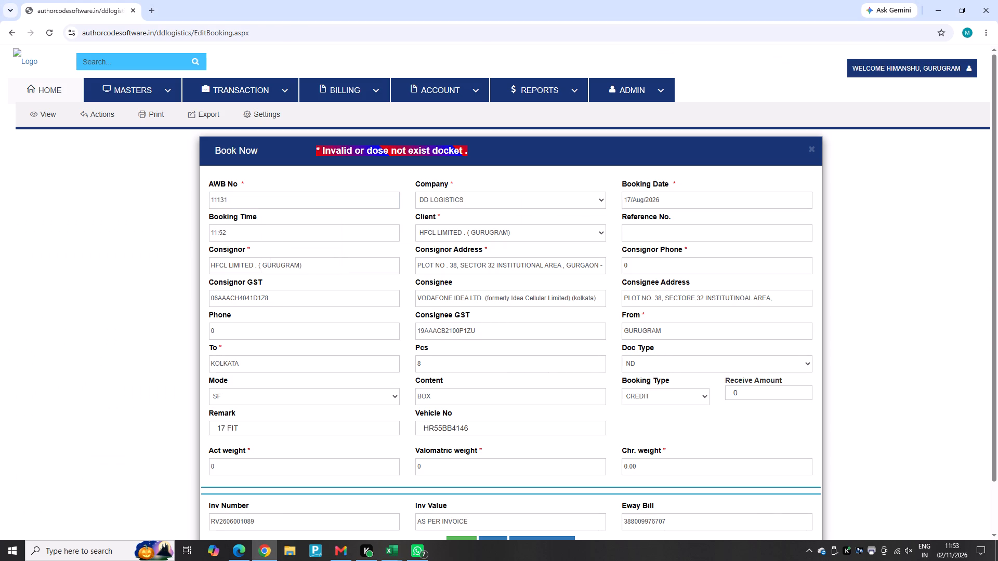
left_click(295, 196)
left_click(272, 178)
left_click(282, 194)
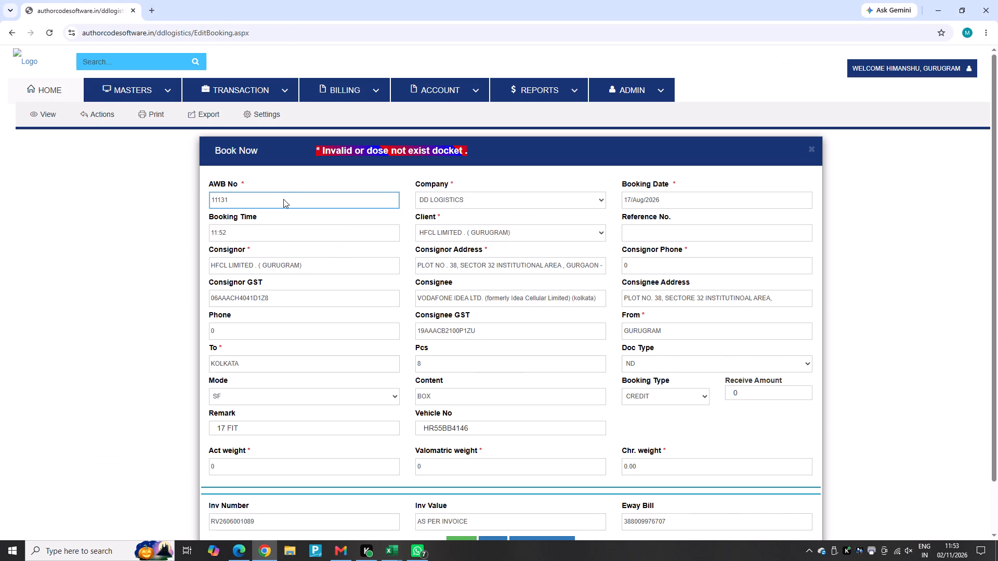
left_click(283, 199)
key("BackSpace")
key("2")
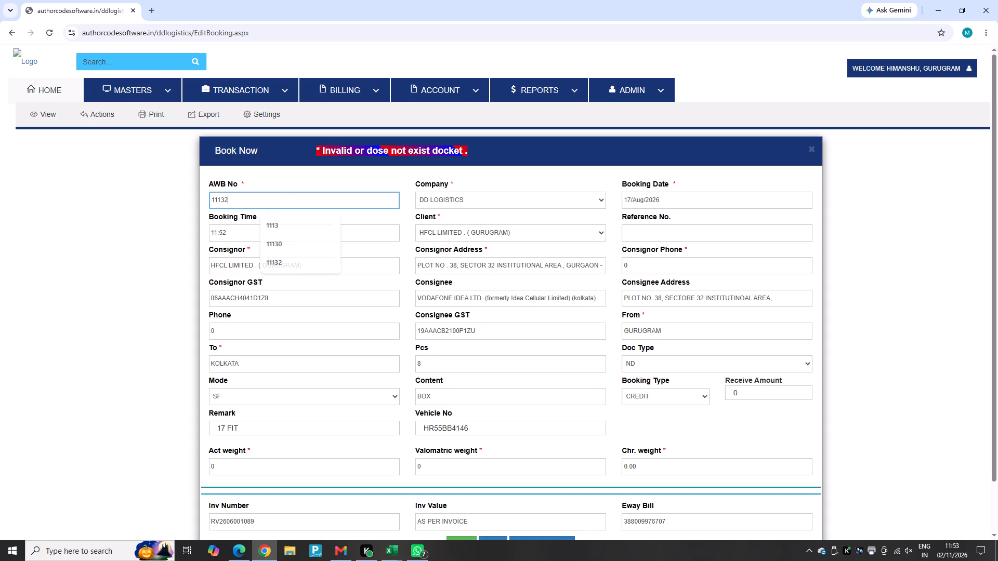
key("Tab")
key("Tab")
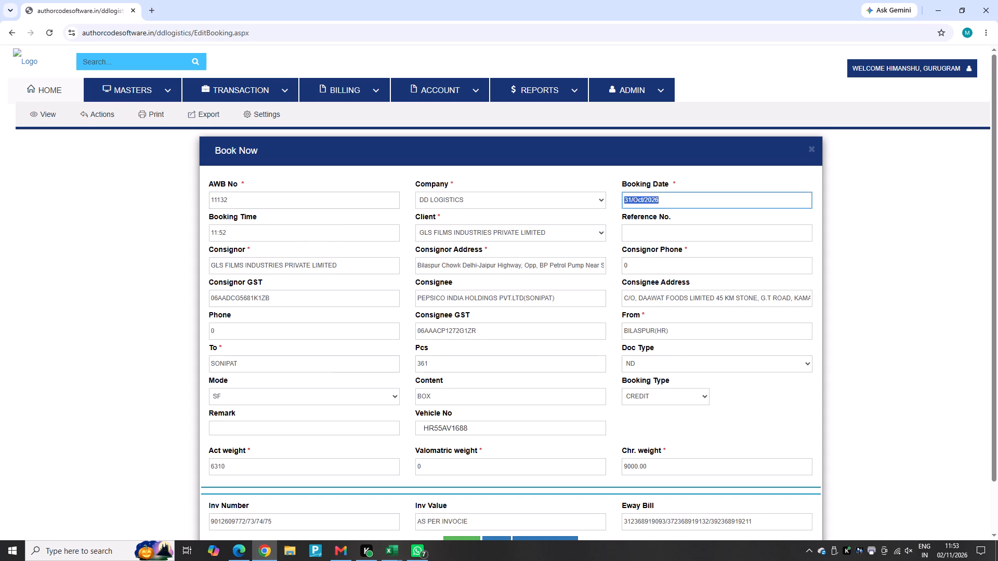
scroll(342, 381, "down", 1)
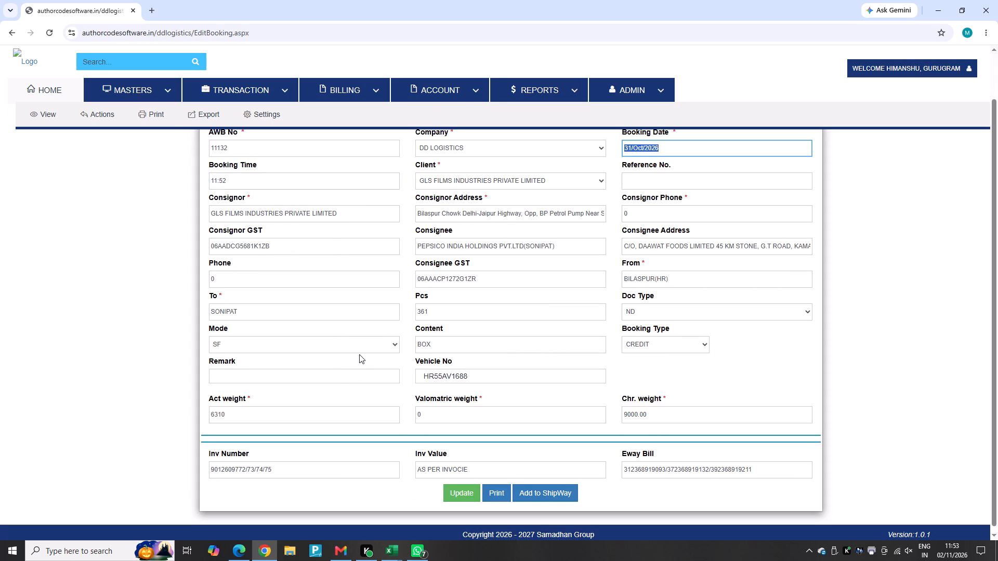
scroll(362, 352, "up", 4)
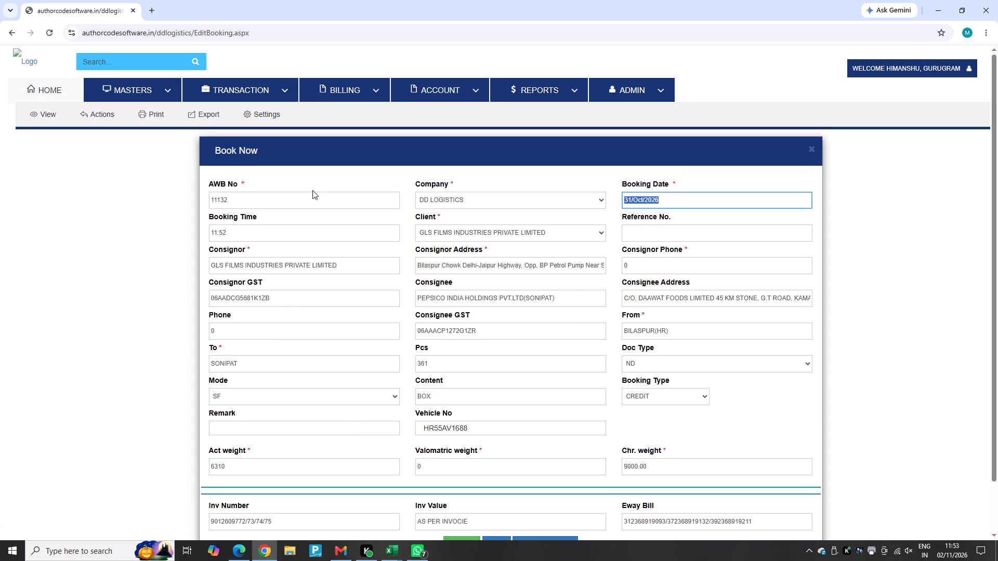
left_click(312, 199)
key("BackSpace")
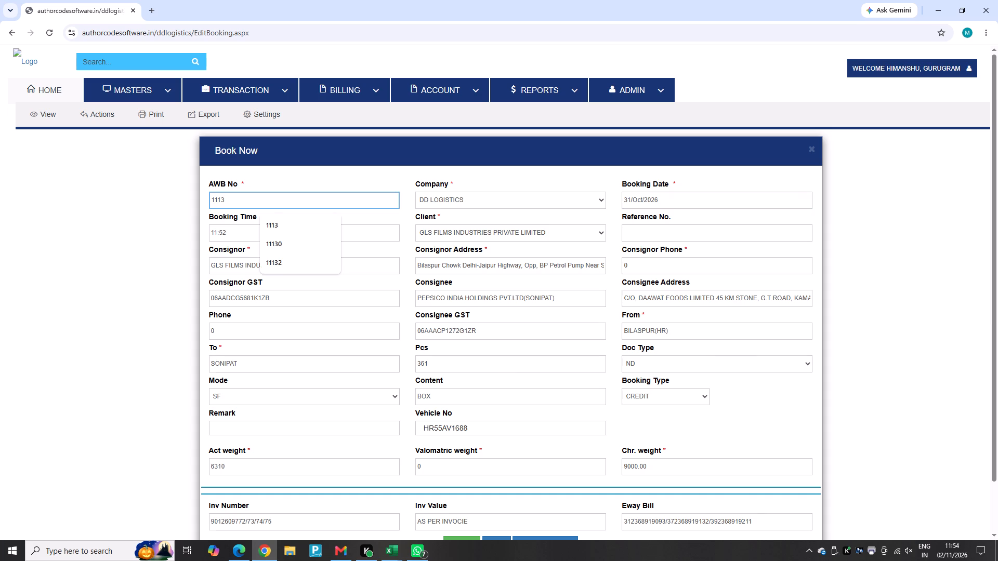
key("3")
key("Tab")
left_click(326, 196)
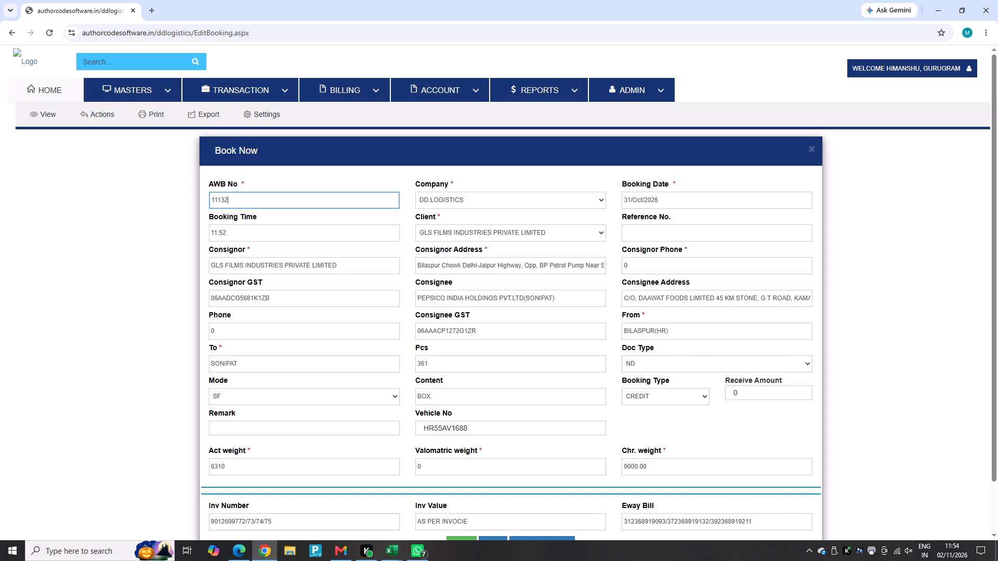
scroll(408, 381, "down", 2)
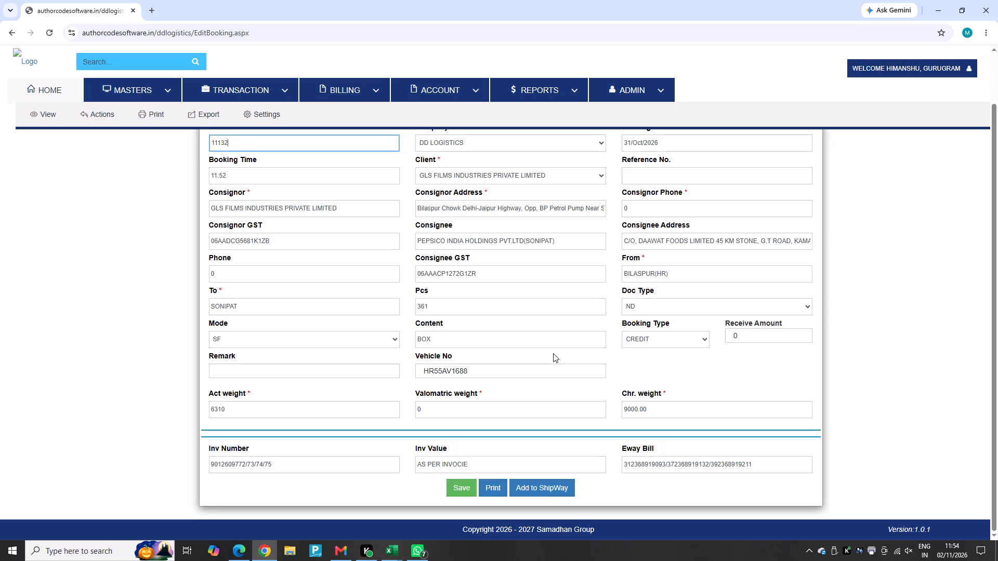
key("BackSpace")
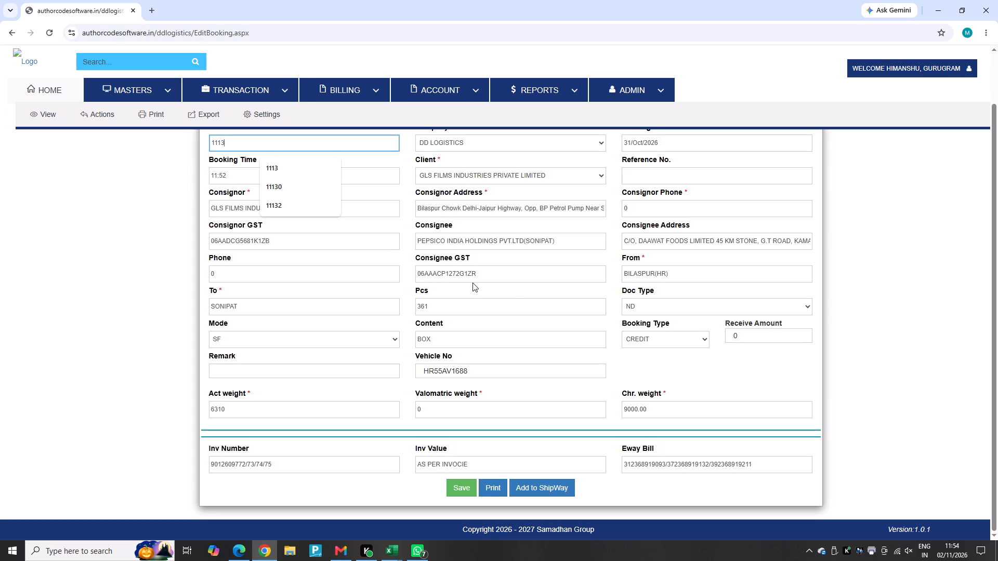
key("3")
key("Tab")
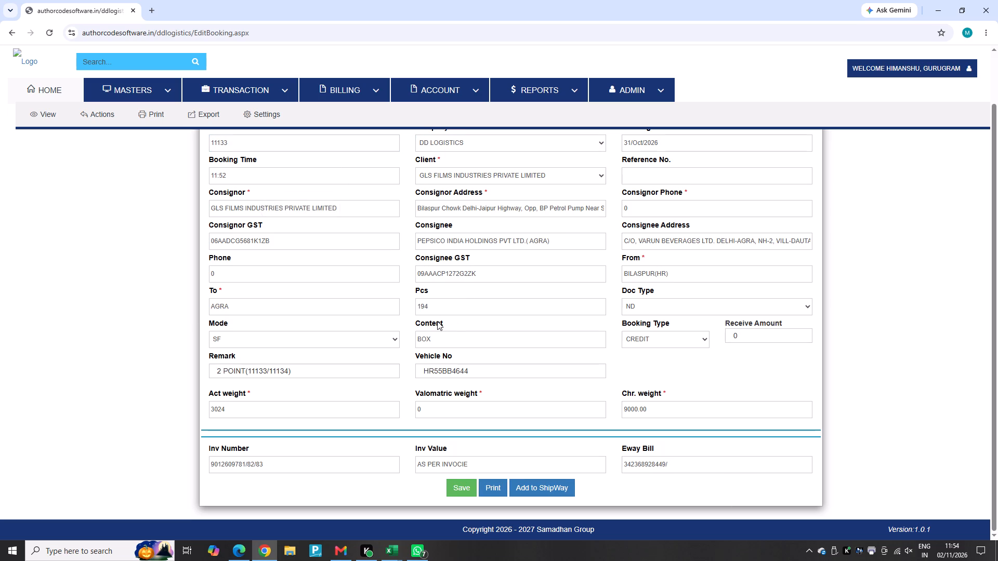
scroll(436, 310, "up", 2)
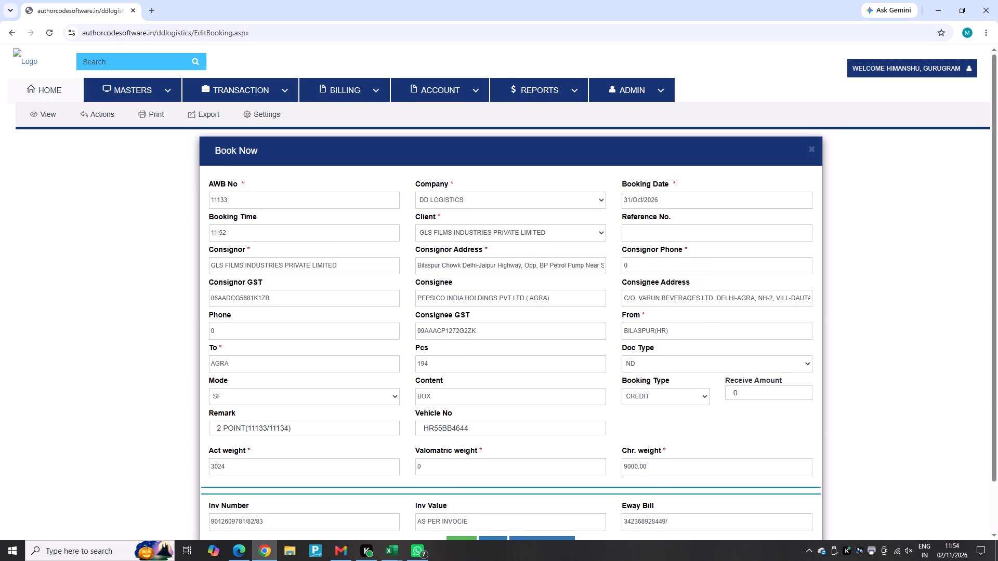
Close the booking site, leaving a blank browser tab, and return to the MIS DD Logistics workbook in Excel.
left_click(156, 11)
left_click(133, 9)
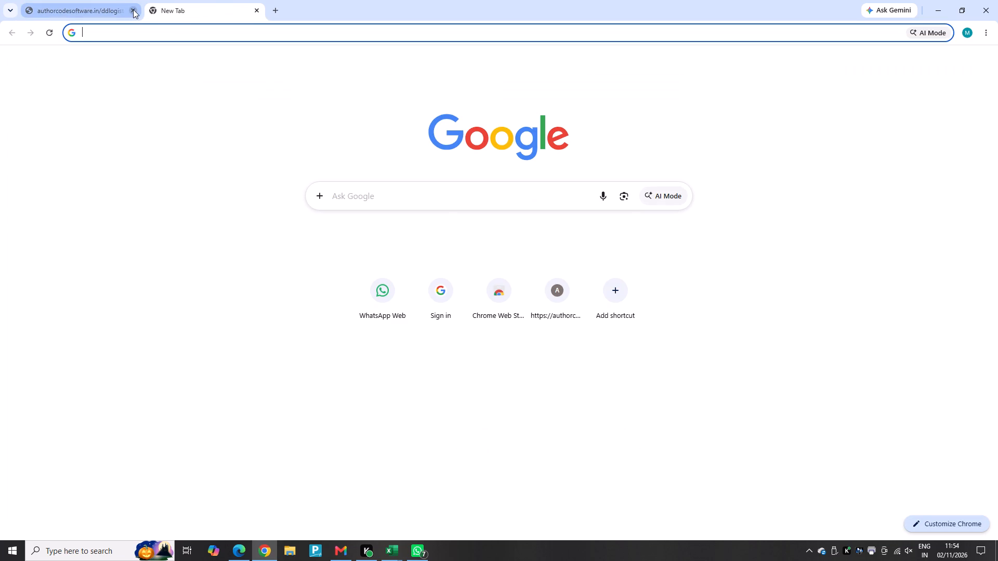
left_click(940, 5)
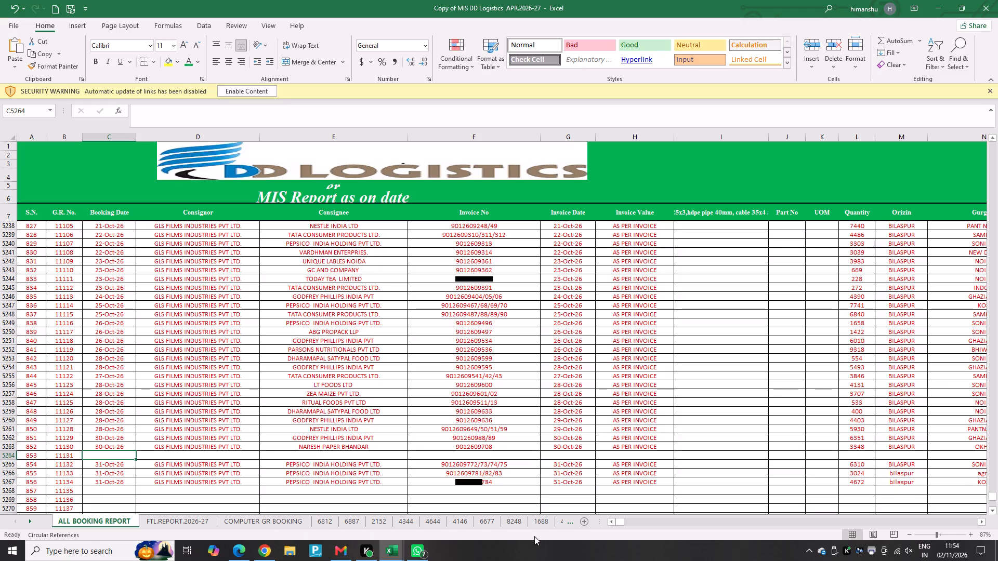
Open the sheet for vehicle 4402 in the MIS workbook.
left_click(558, 523)
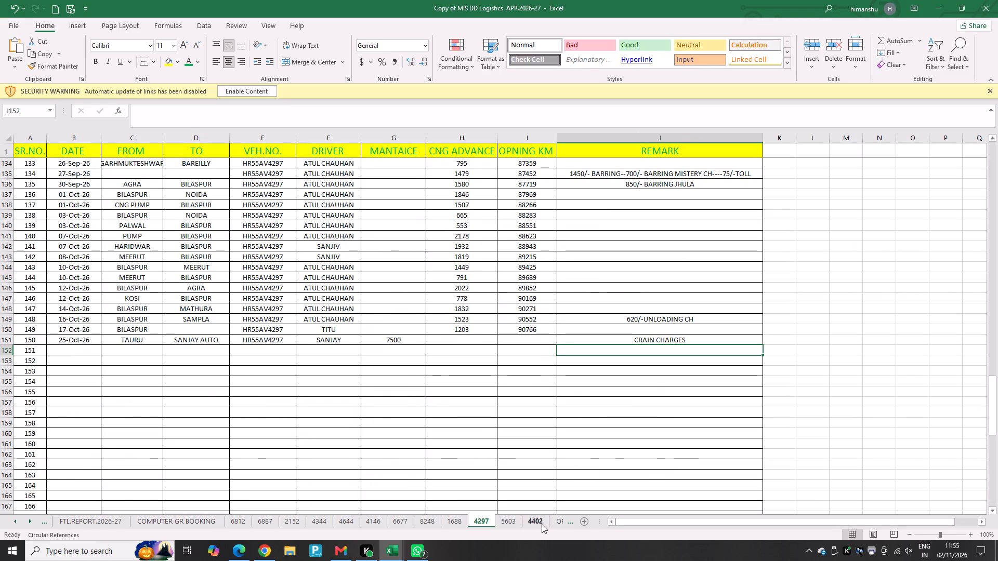
left_click(539, 524)
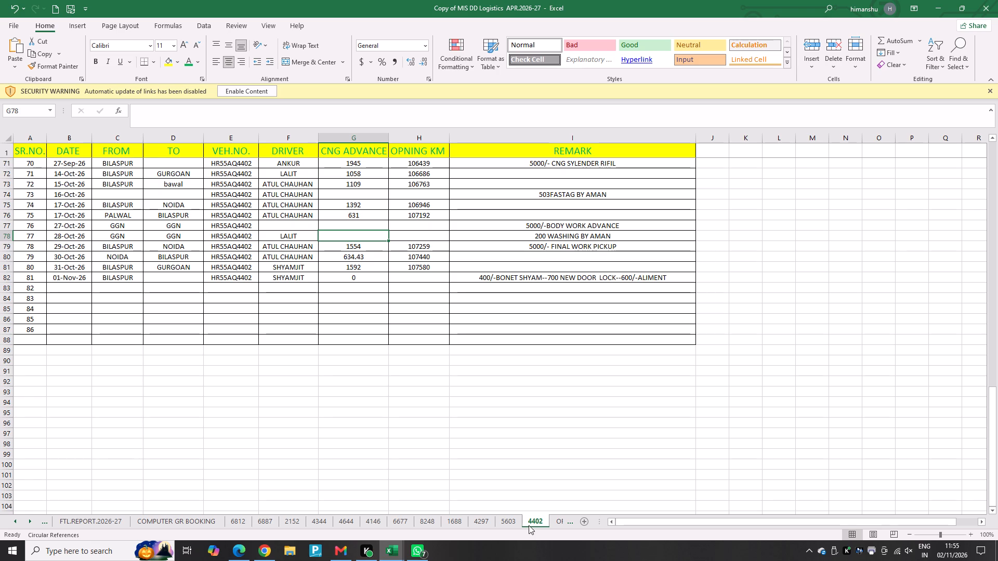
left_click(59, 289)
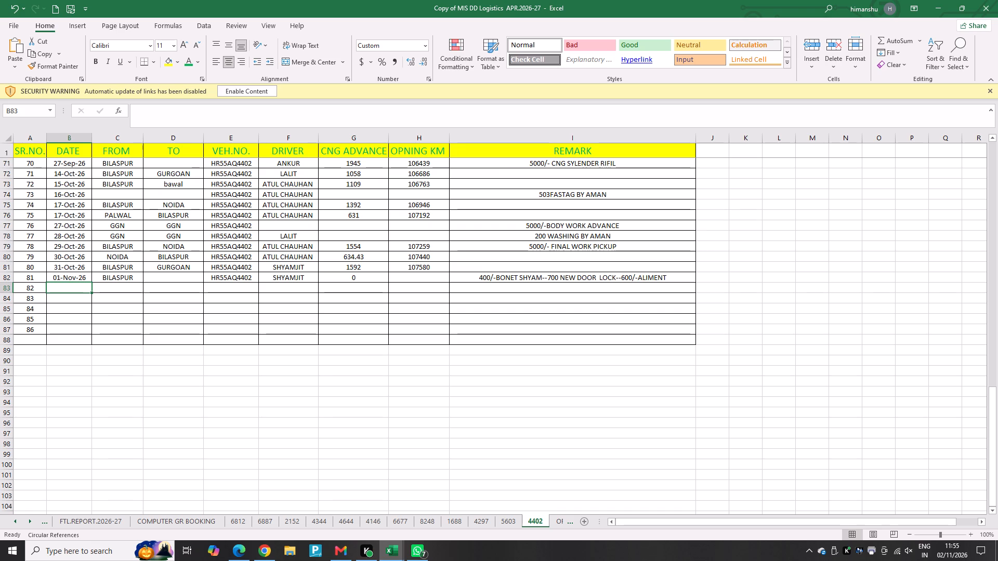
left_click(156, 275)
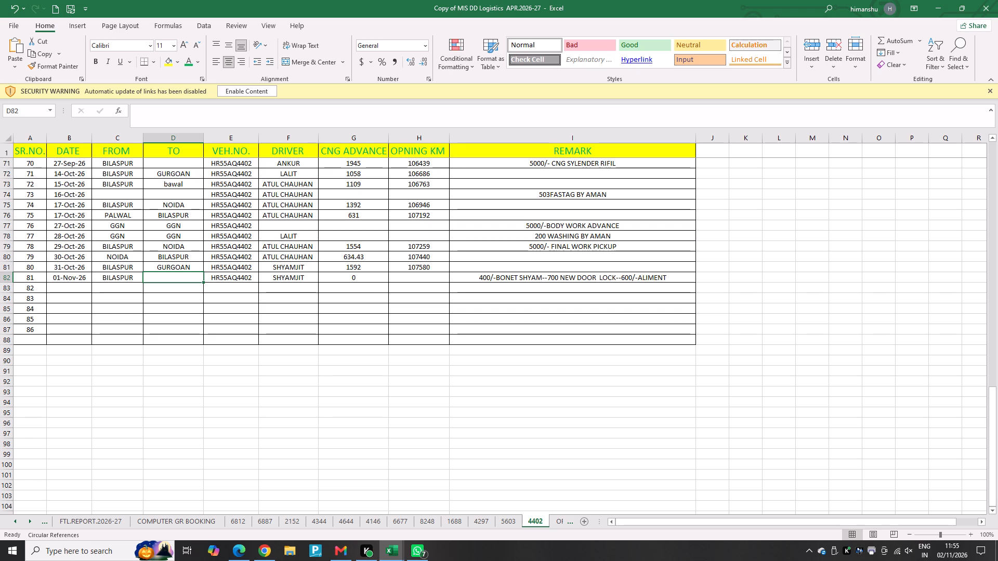
Open the UDAY salary advance sheet in the MIS workbook.
left_click(43, 520)
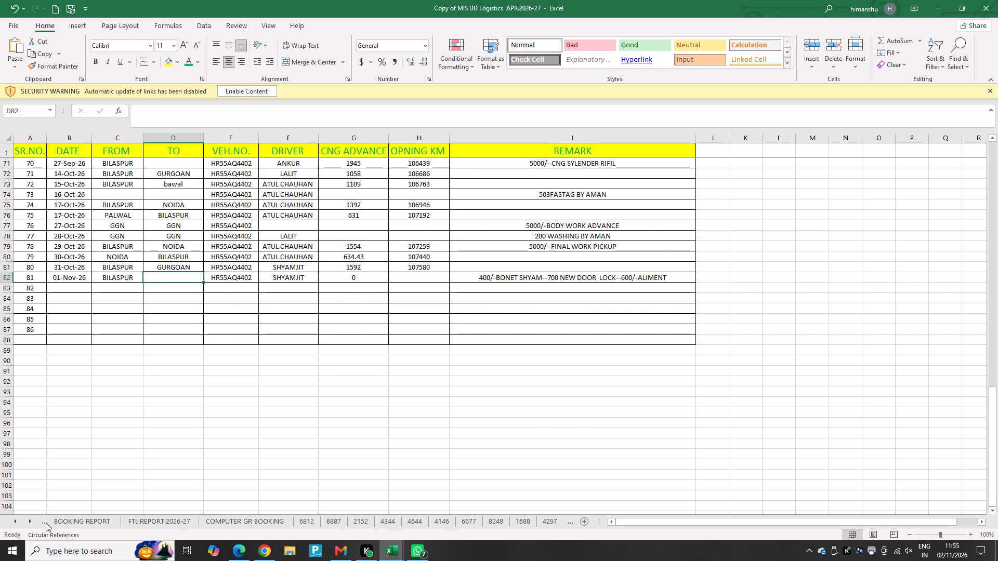
left_click(46, 523)
triple_click(23, 523)
triple_click(23, 523)
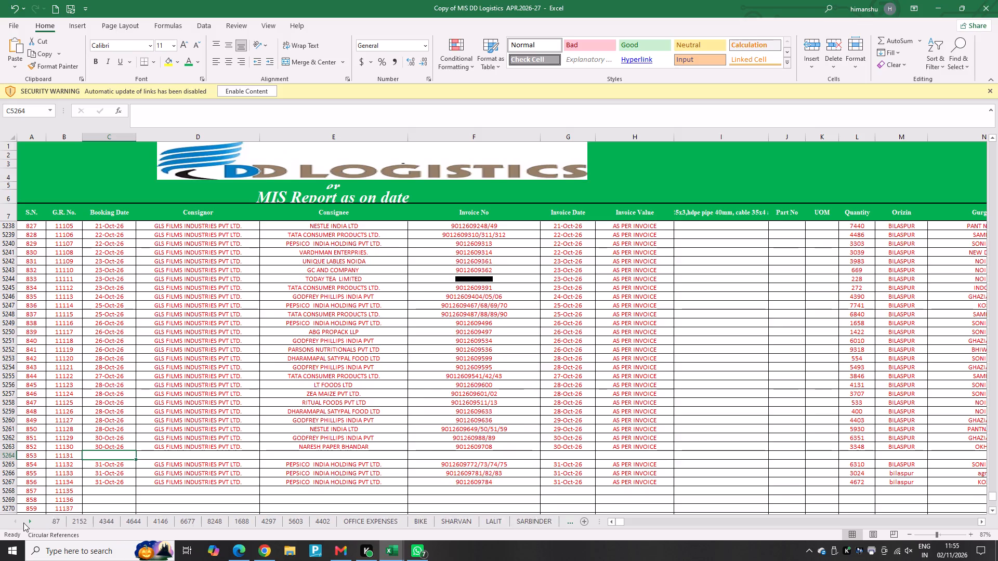
triple_click(23, 523)
triple_click(23, 523)
double_click(23, 523)
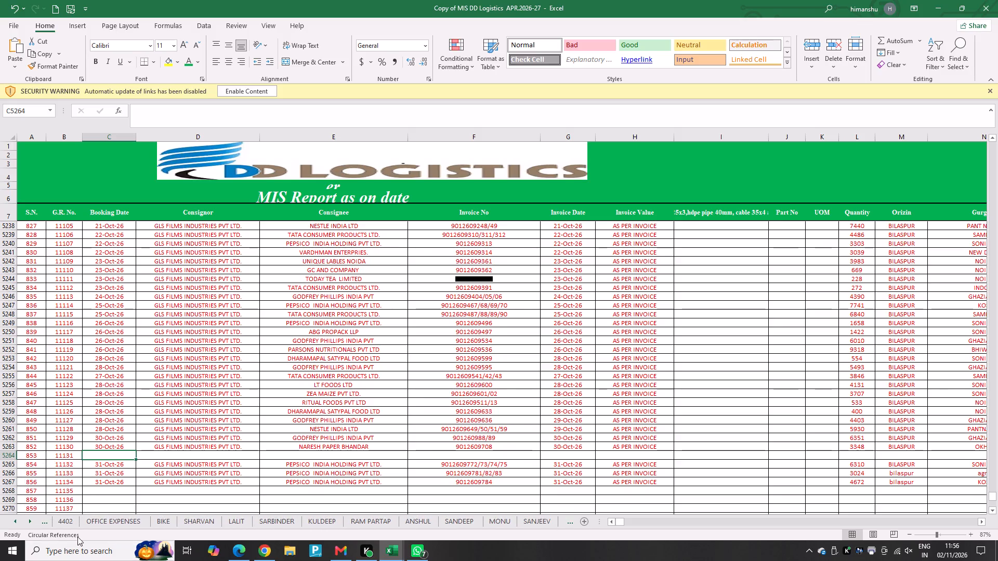
triple_click(32, 520)
left_click(462, 531)
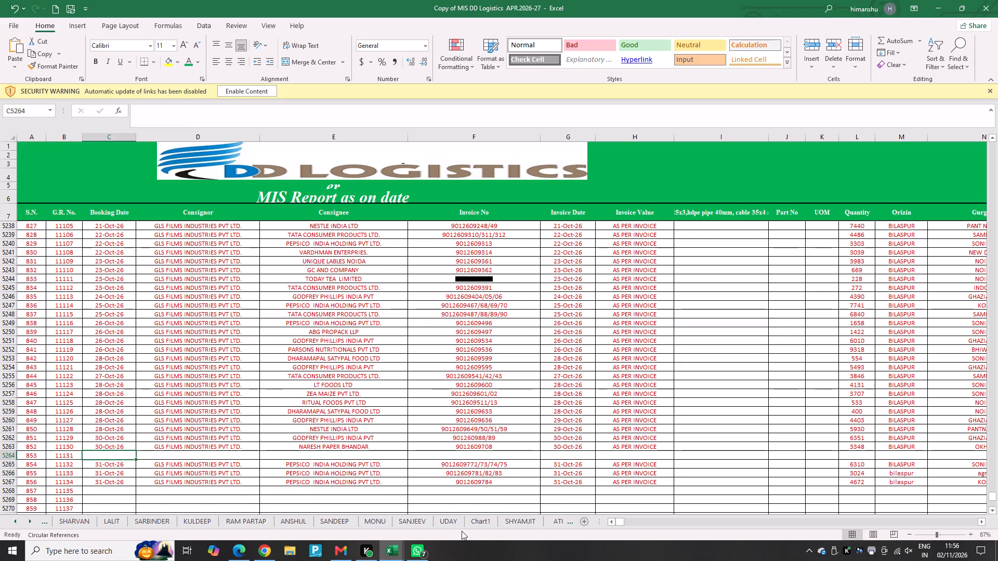
left_click(445, 522)
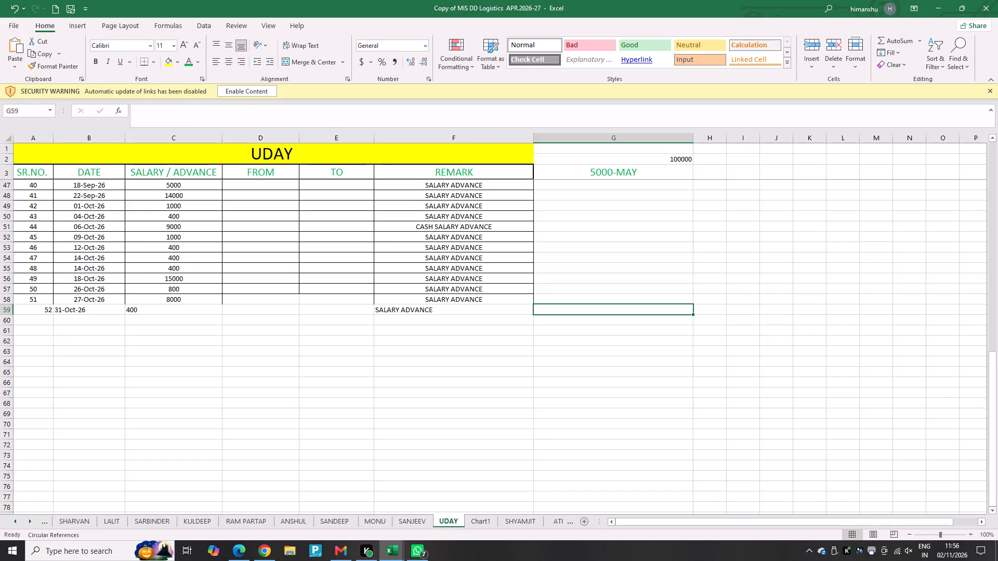
Apply all borders to the serial number through remark columns in rows 59 to 76 (A59:F76).
left_click(20, 310)
key("shift+Right")
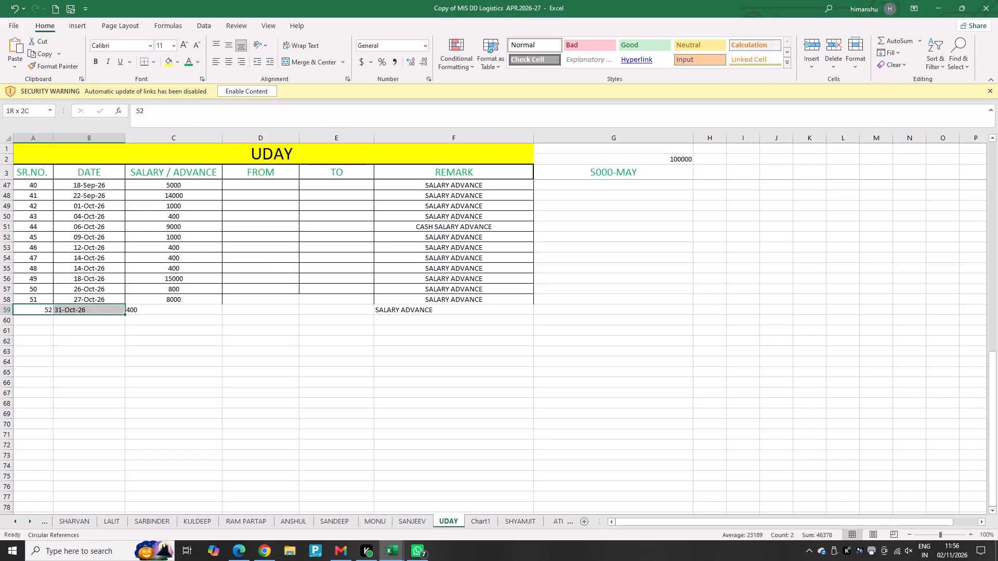
key("shift+Right")
key("shift+Right")
key("shift+Right")
key("shift+Right")
key("shift+Right")
key("shift+Left")
key("shift+Down")
key("shift+Down")
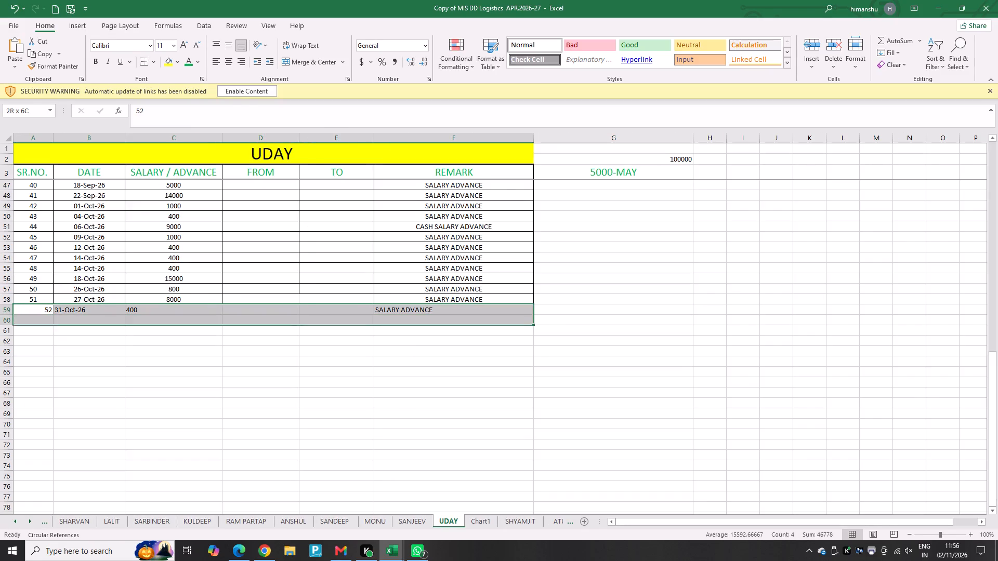
key("shift+Down")
key("shift+Down")
key("shift+Down")
key("shift+Down")
key("shift+Down")
key("shift+Down")
key("shift+Down")
key("shift+Down")
key("shift+Down")
key("shift+Down")
key("shift+Down")
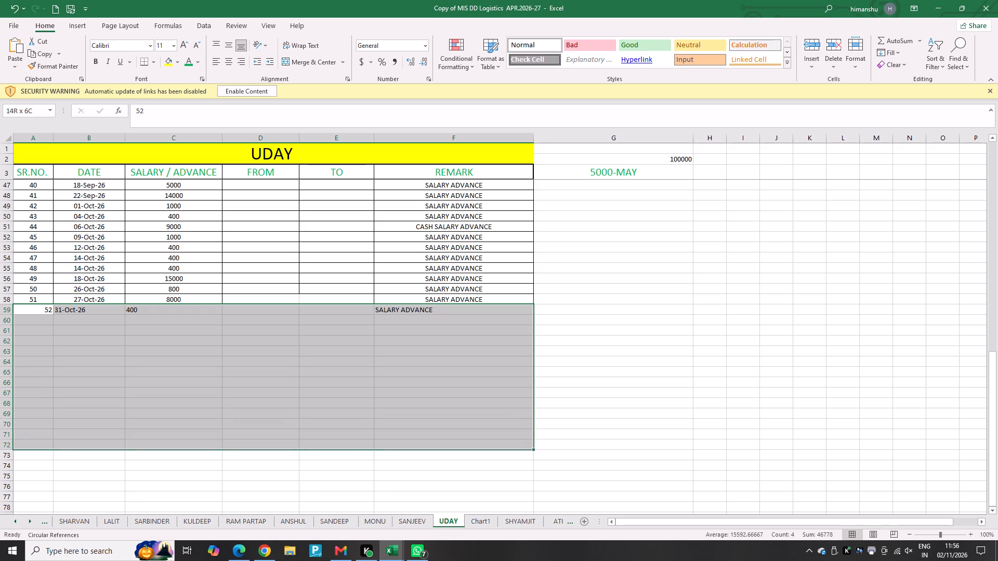
key("shift+Down")
key("shift+Down")
key("shift+Down")
key("shift+Down")
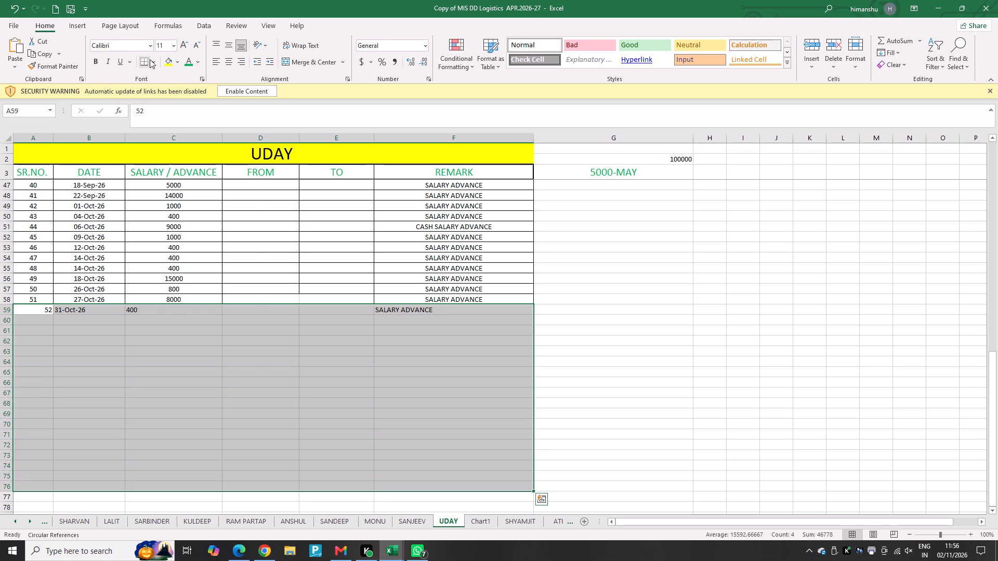
left_click(152, 59)
left_click(169, 169)
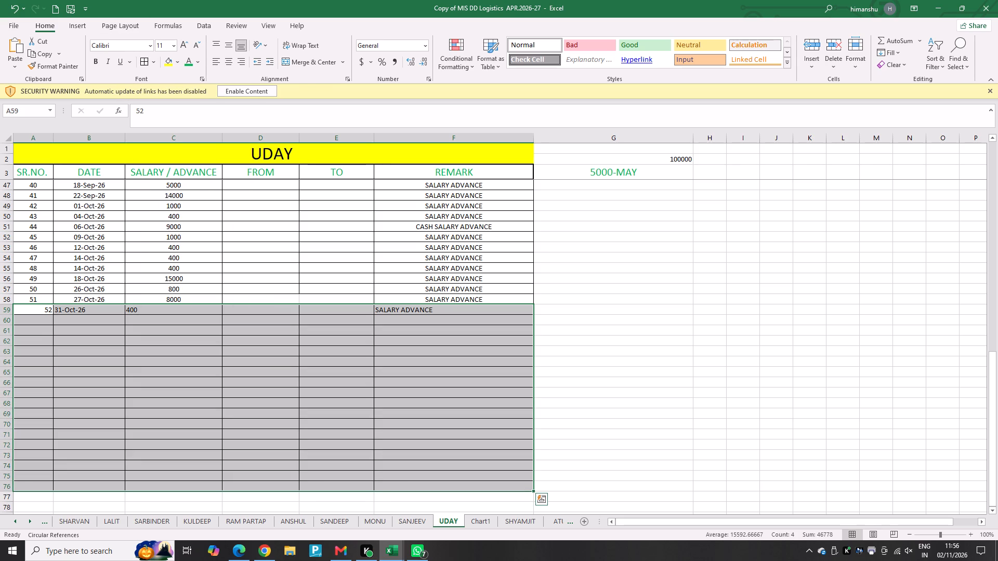
Centre the contents of A59:F76 both horizontally and vertically.
left_click(229, 66)
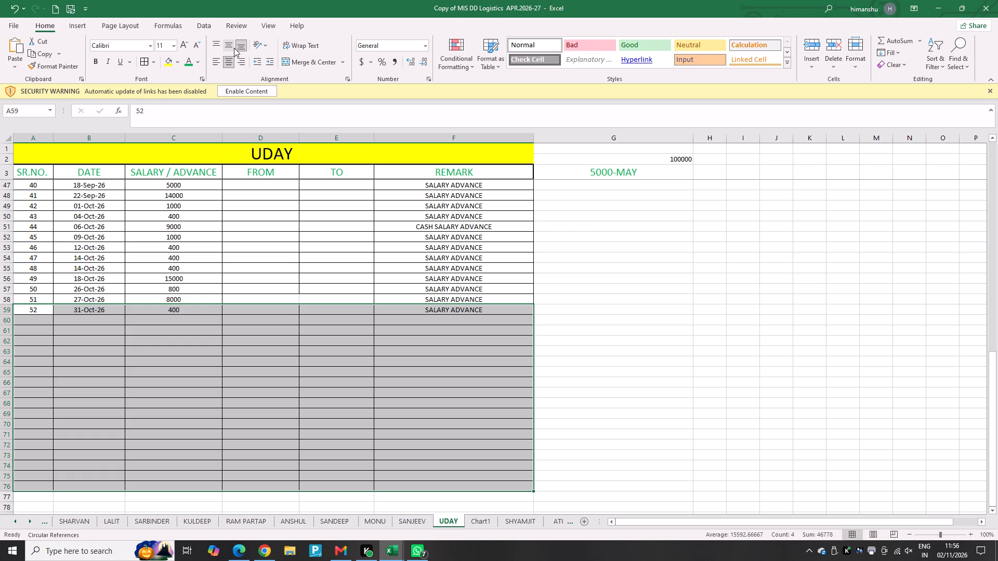
left_click(234, 48)
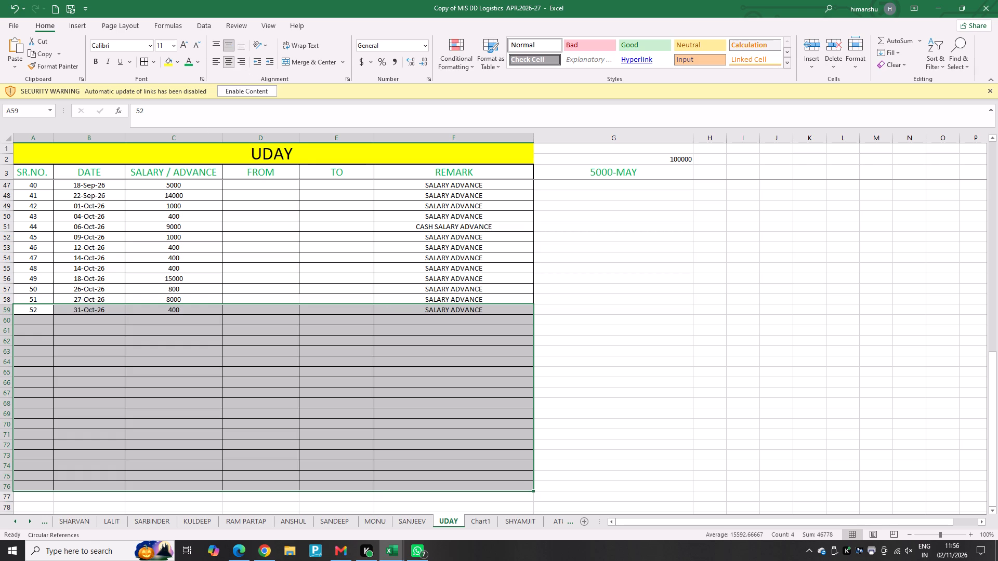
Continue the serial numbers as a series from 52 in A59 down to row 76.
left_click(44, 316)
left_click(43, 309)
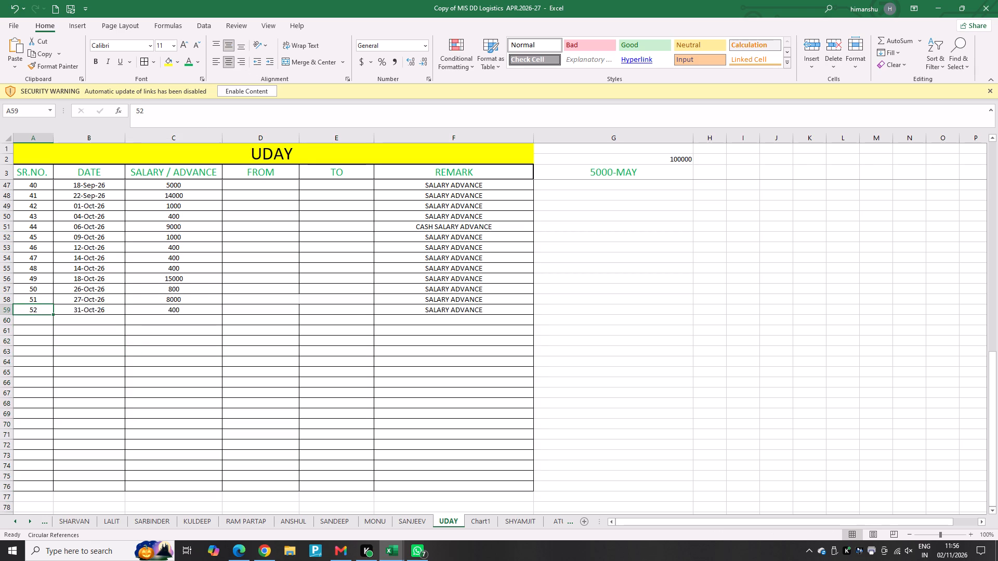
left_click_drag(56, 313, 52, 352)
left_click(43, 301)
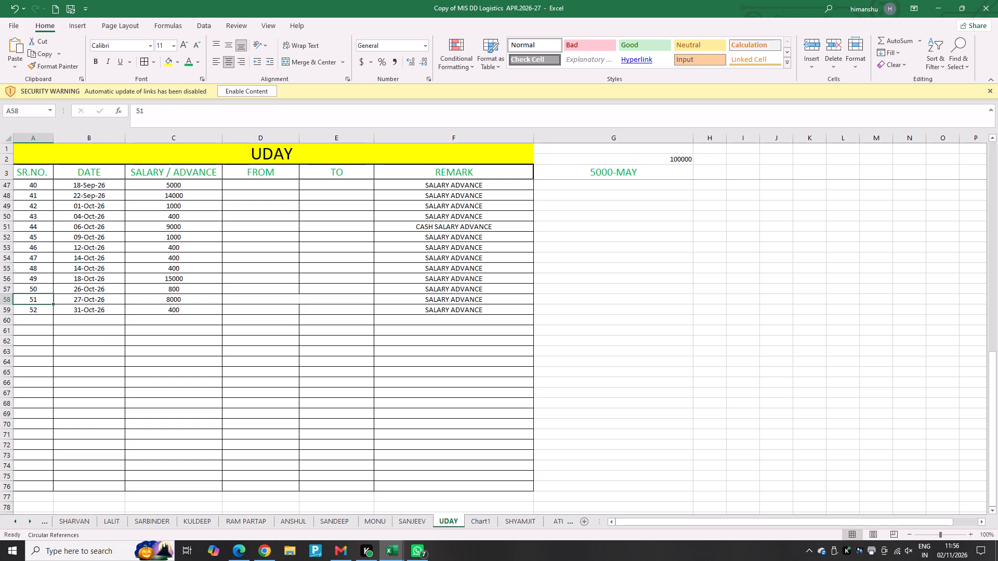
left_click(46, 315)
left_click(48, 311)
left_click_drag(53, 314, 56, 490)
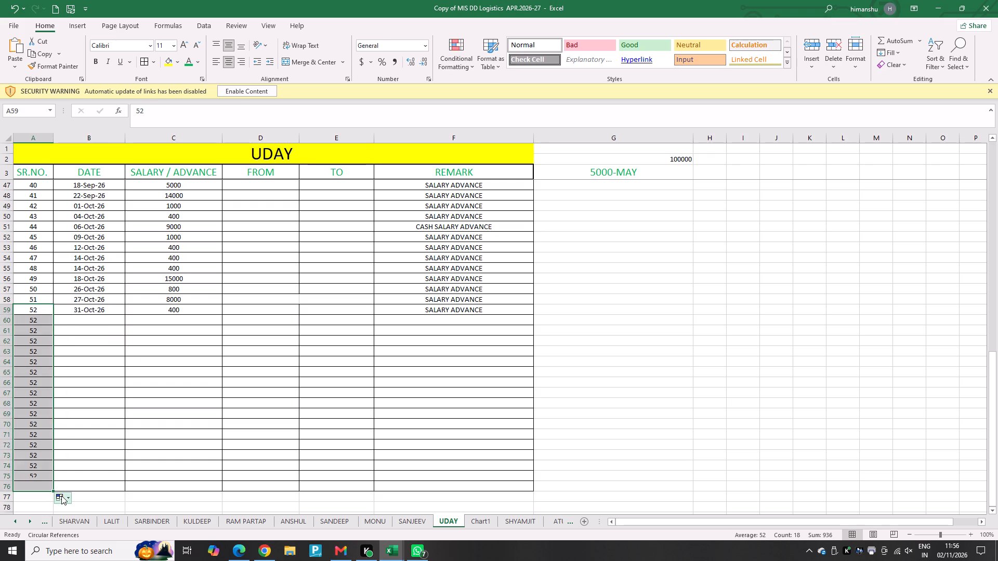
left_click(61, 496)
left_click(94, 452)
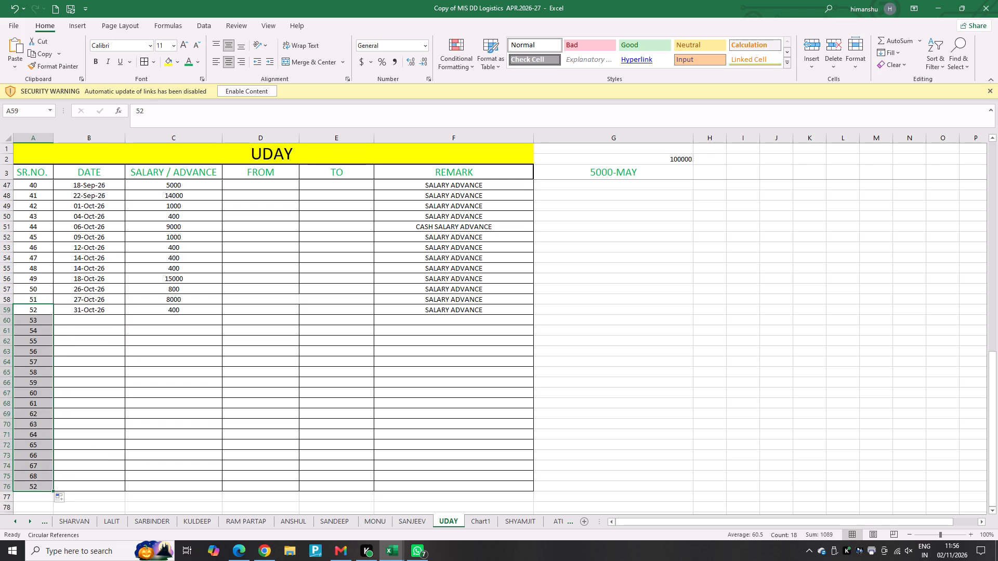
Fill in the serial 53 entry with date 1-NOV-26, advance amount 400 and remark SALARY ADVANCE.
left_click(113, 319)
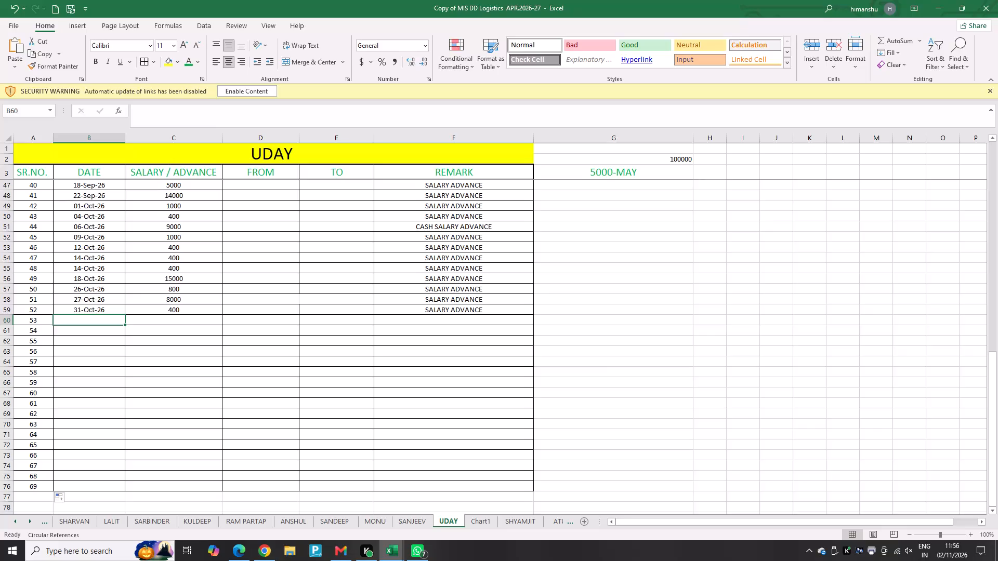
key("1")
key("minus")
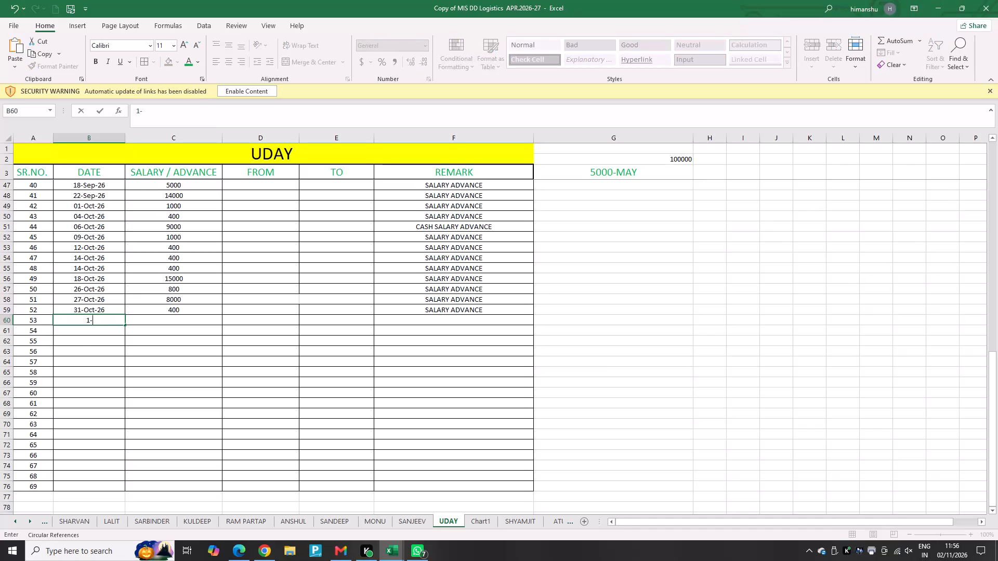
type("NOV")
type("-26")
key("Right")
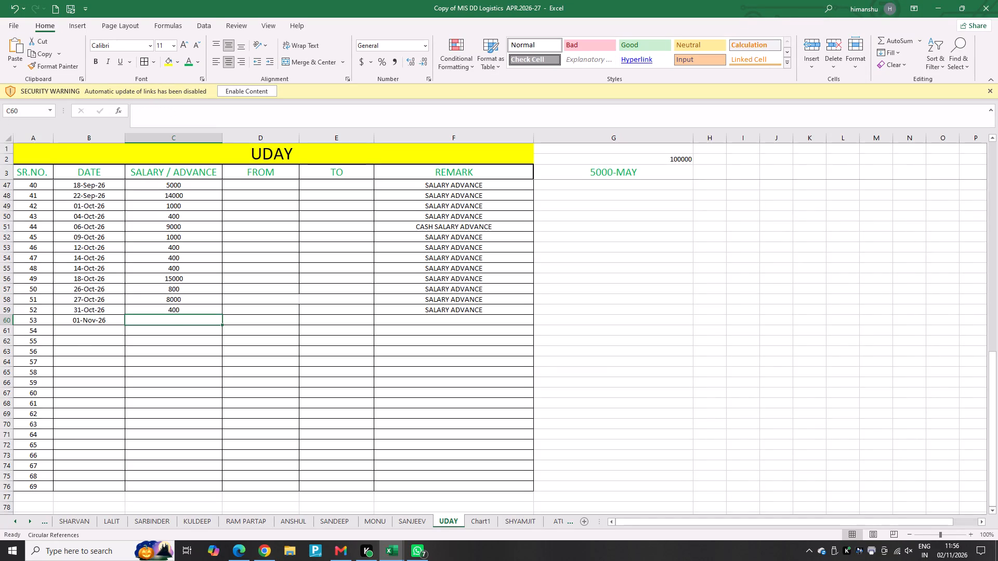
type("400")
key("Right")
key("Right")
key("Right")
key("Right")
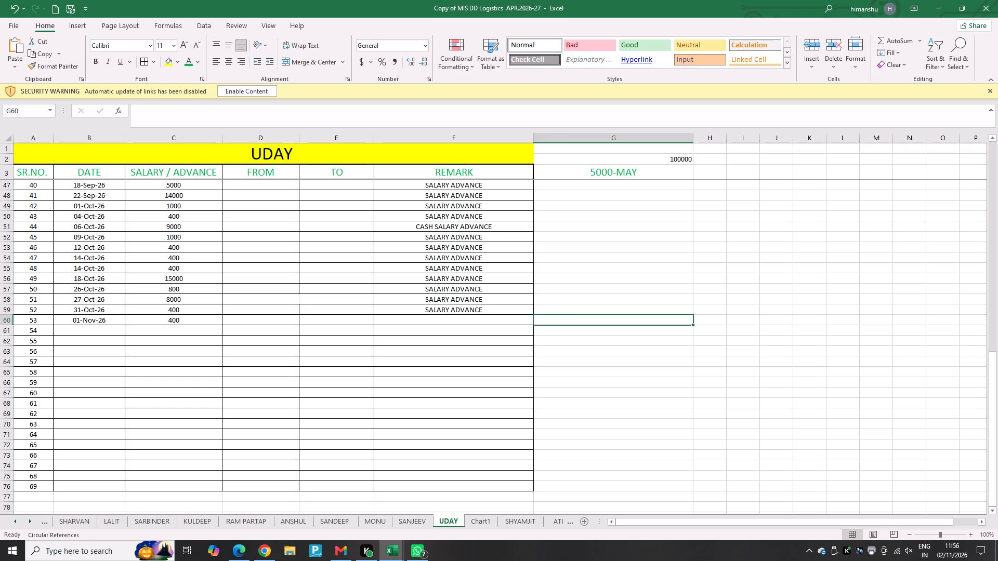
key("Left")
type("SA")
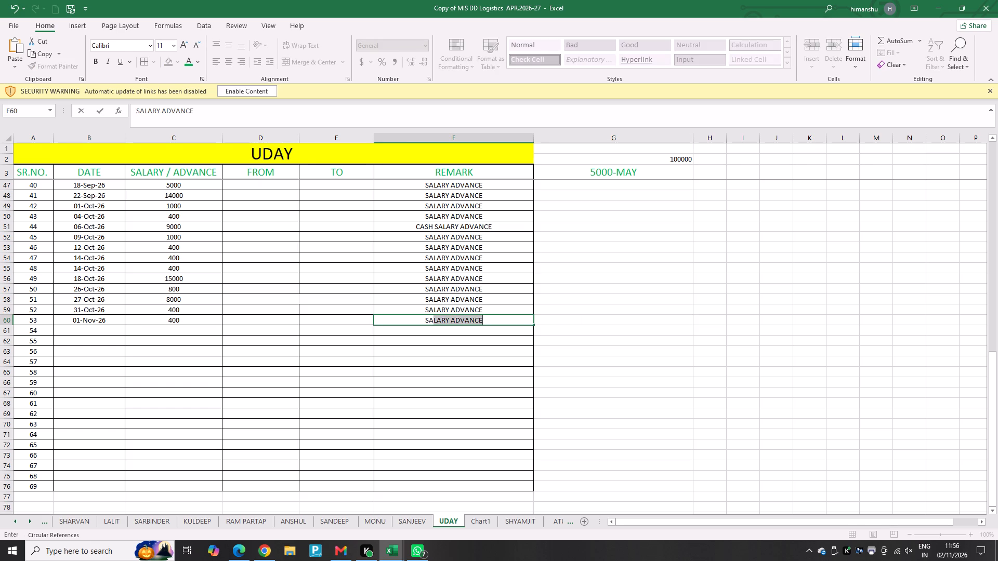
key("Right")
key("Left")
key("Left")
key("Left")
key("Left")
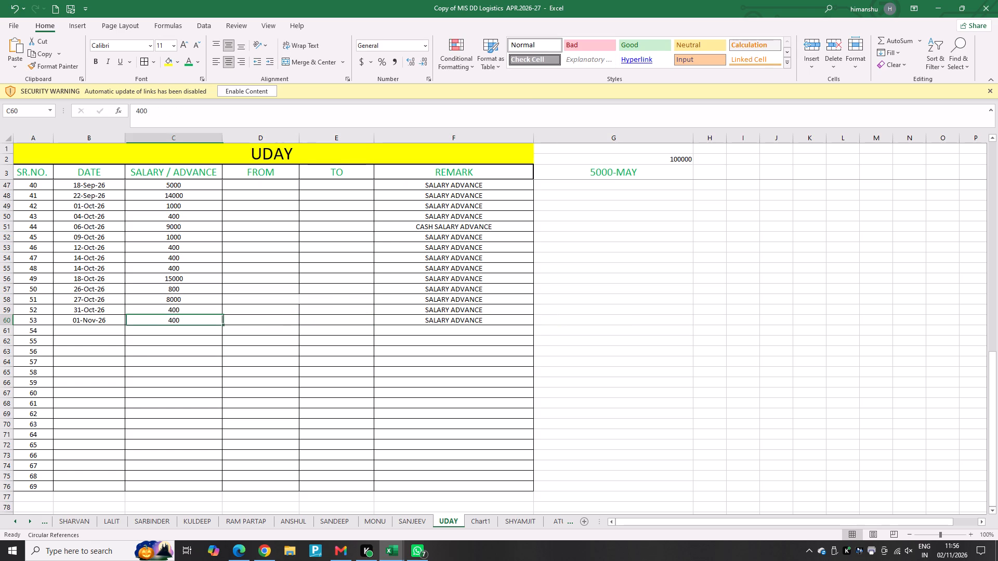
key("Left")
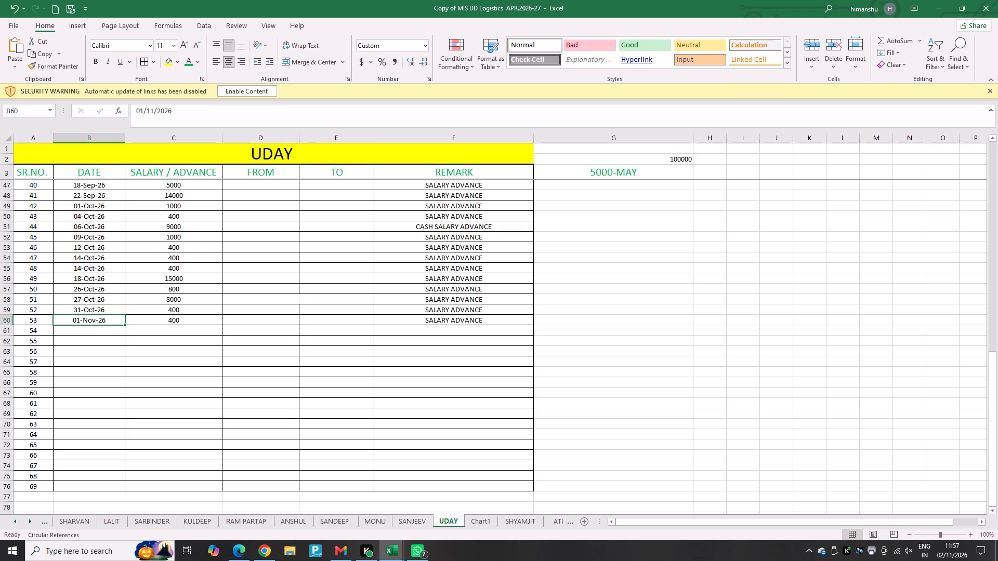
key("Down")
key("Down")
key("Up")
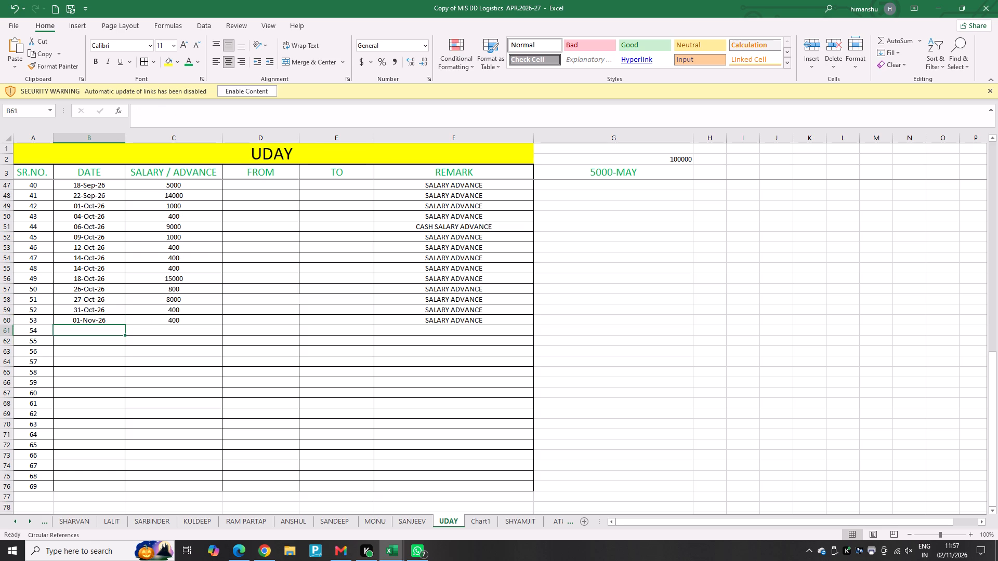
Save the MIS workbook.
key("ctrl+s")
key("ctrl+s")
On sheet 4402, append "---1000/-PAINT REPAIR" to the remark of the serial 81 entry dated 01-Nov-26.
triple_click(16, 523)
triple_click(16, 523)
left_click(148, 523)
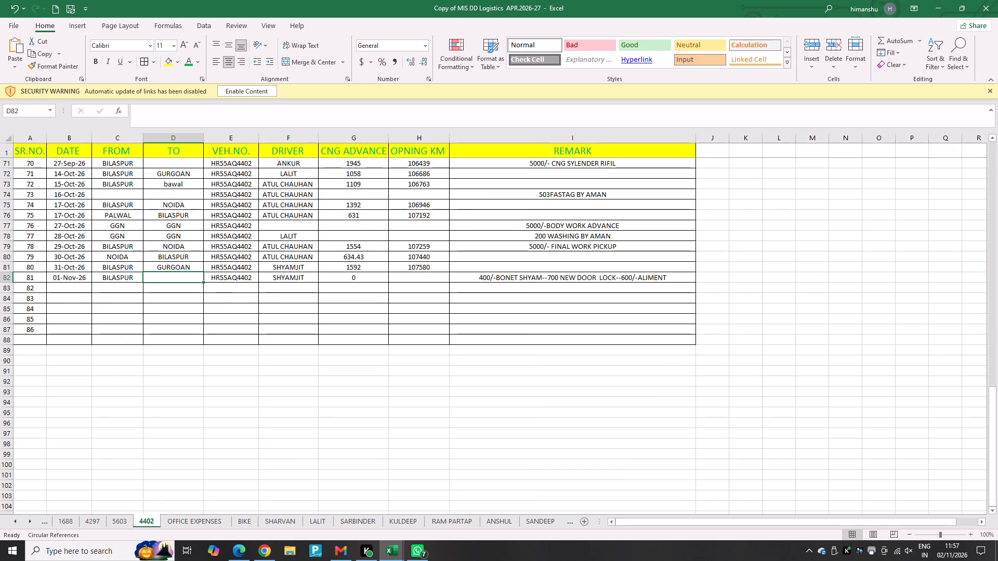
double_click(679, 273)
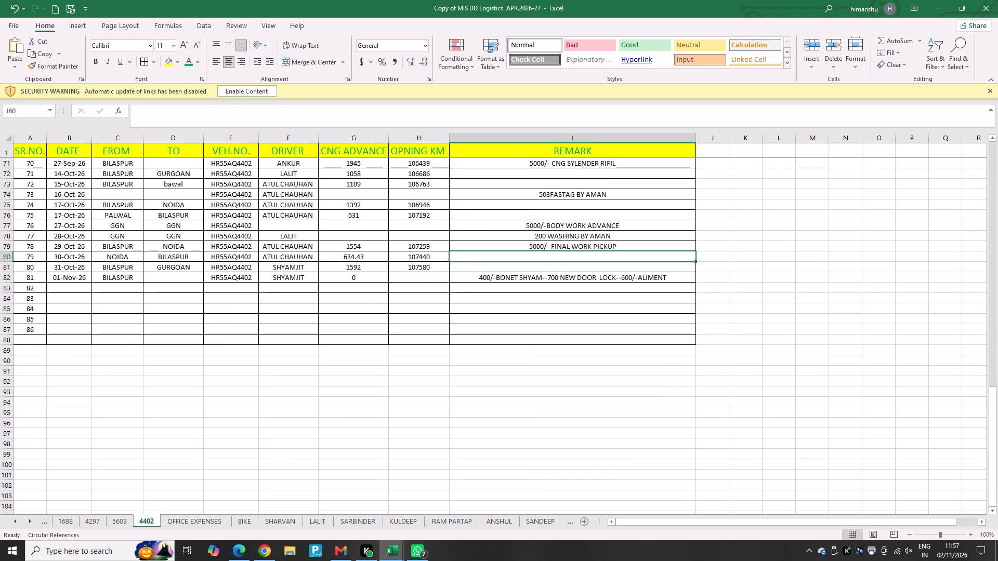
double_click(676, 282)
left_click(676, 282)
left_click(676, 274)
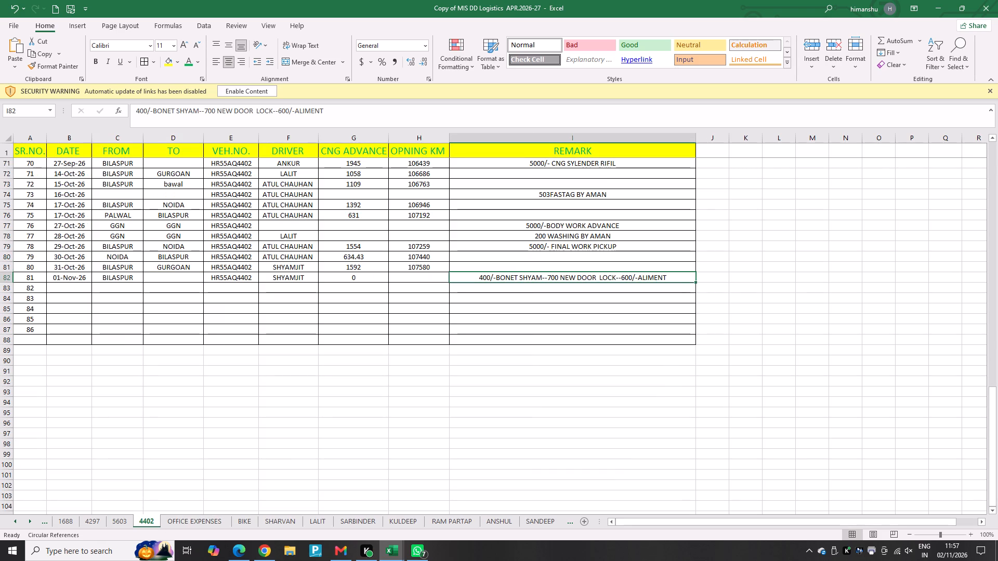
double_click(676, 279)
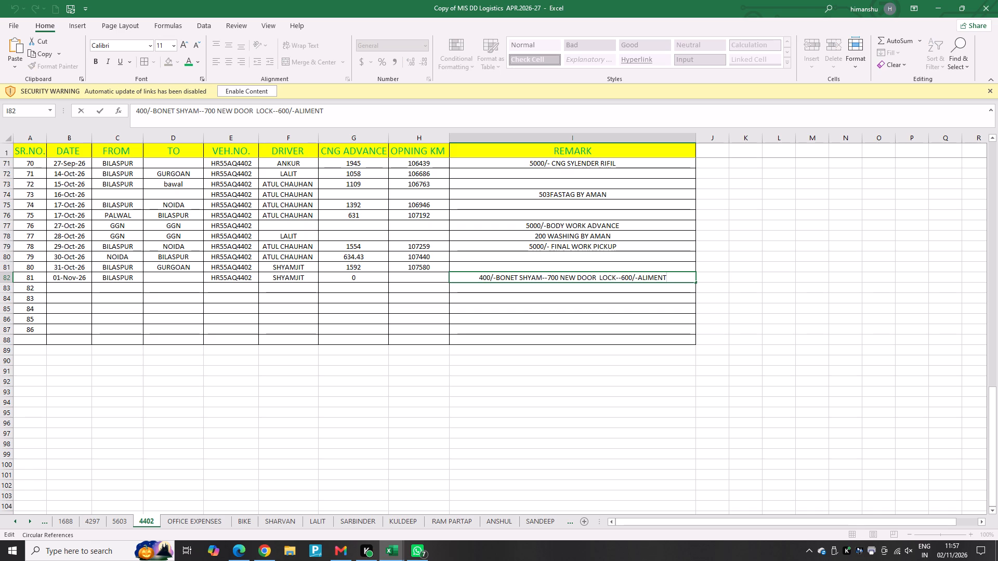
type("/-")
key("BackSpace")
key("BackSpace")
type("---")
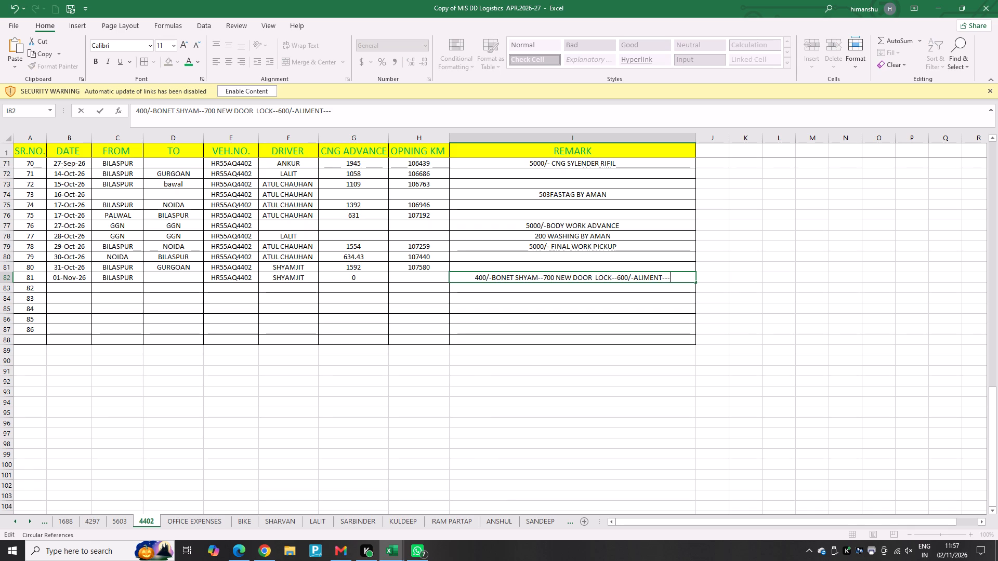
type("1000/-")
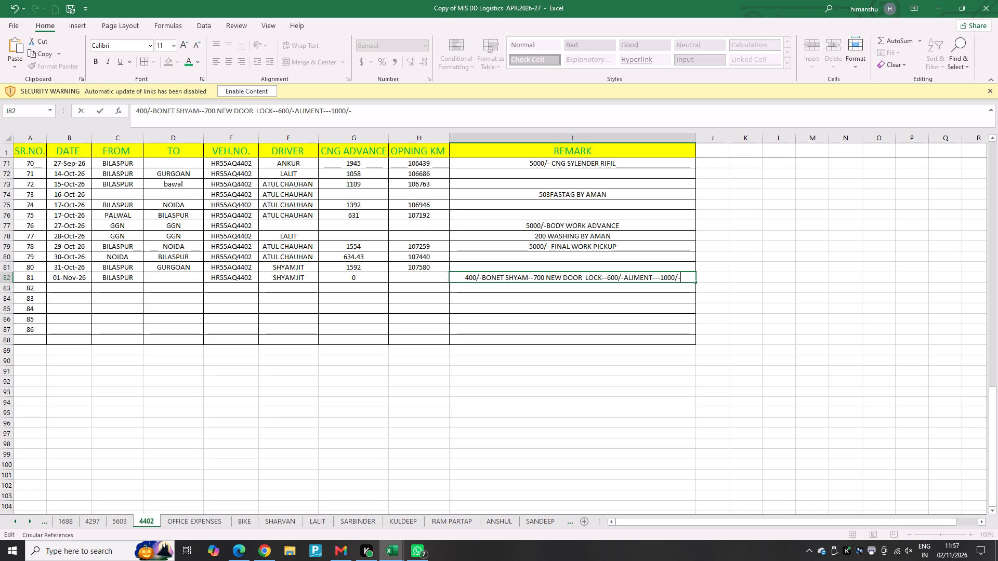
type("PAINT RE")
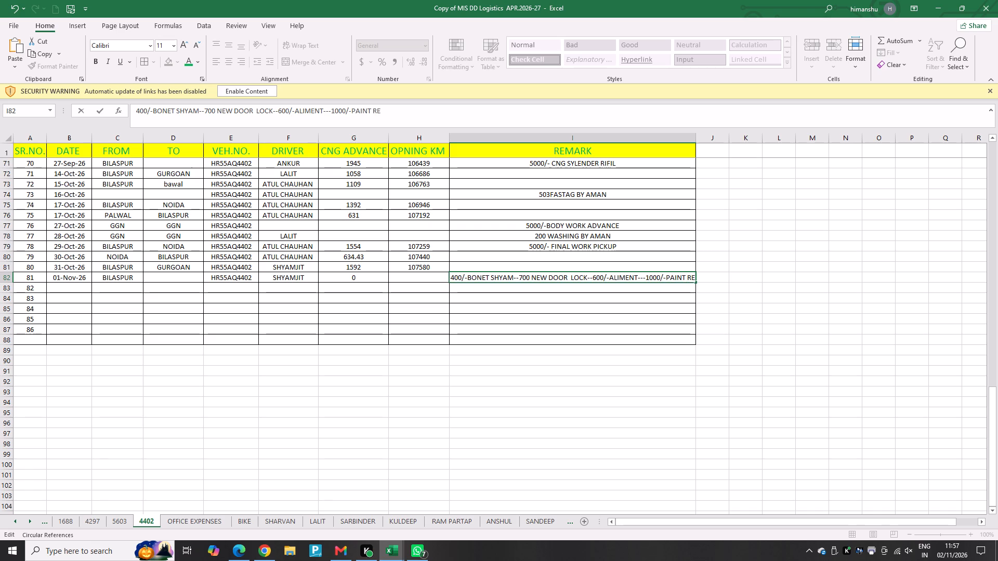
type("PA")
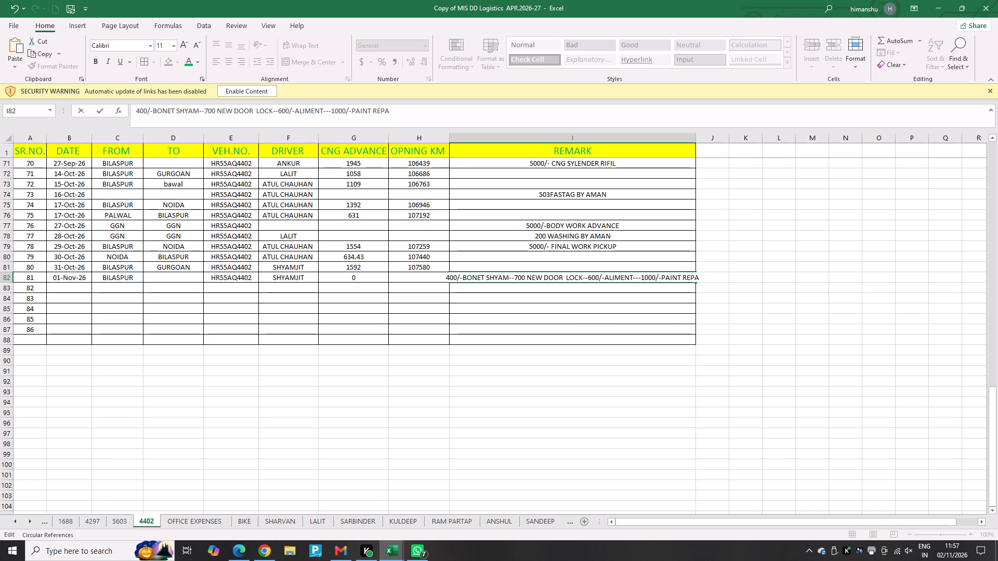
type("IR")
key("Return")
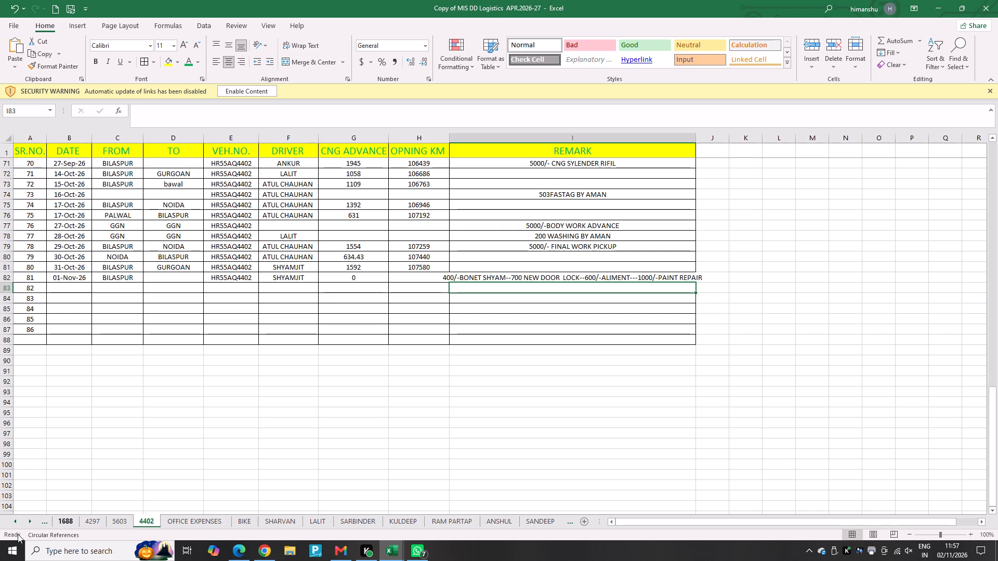
On the TITU sheet, fill in the serial 70 entry with date 1-NOV-26, advance amount 400 and remark SALARY ADVANCE.
left_click(26, 524)
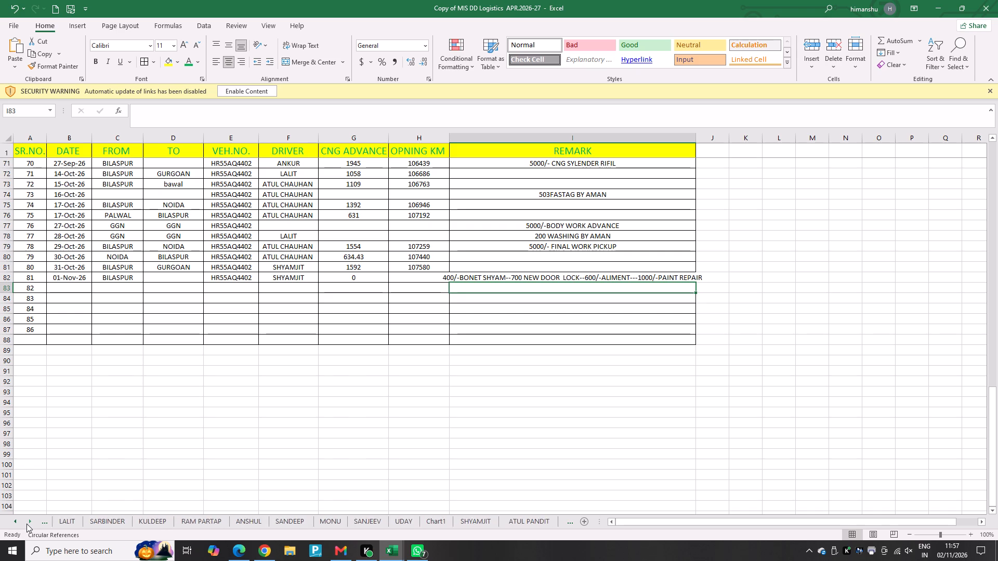
left_click(27, 524)
left_click(352, 519)
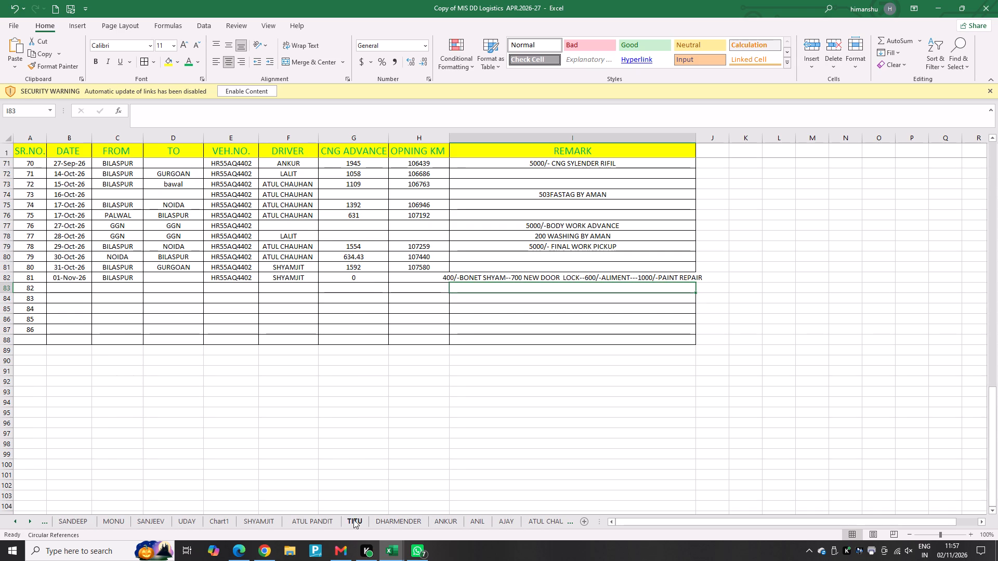
left_click(65, 380)
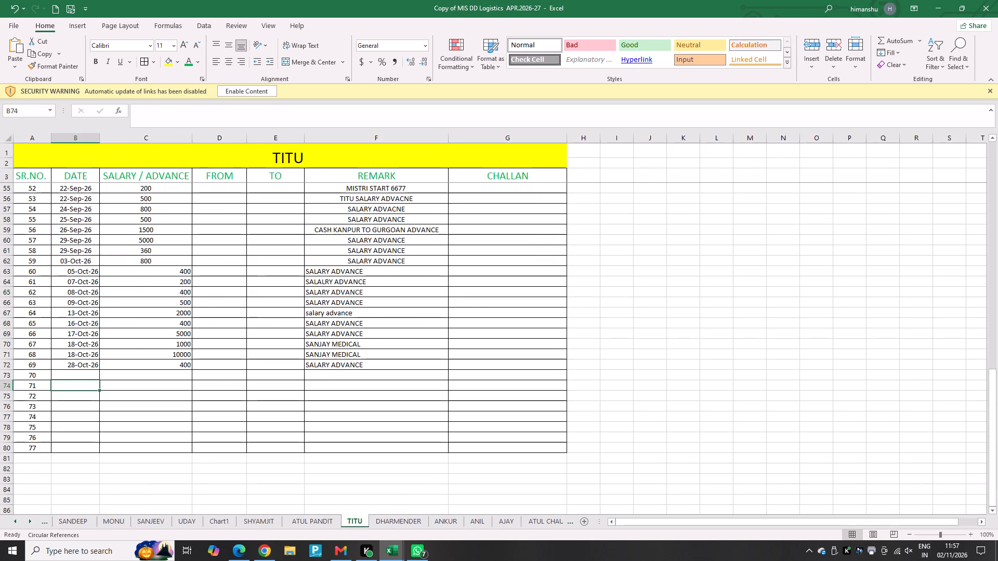
left_click(86, 373)
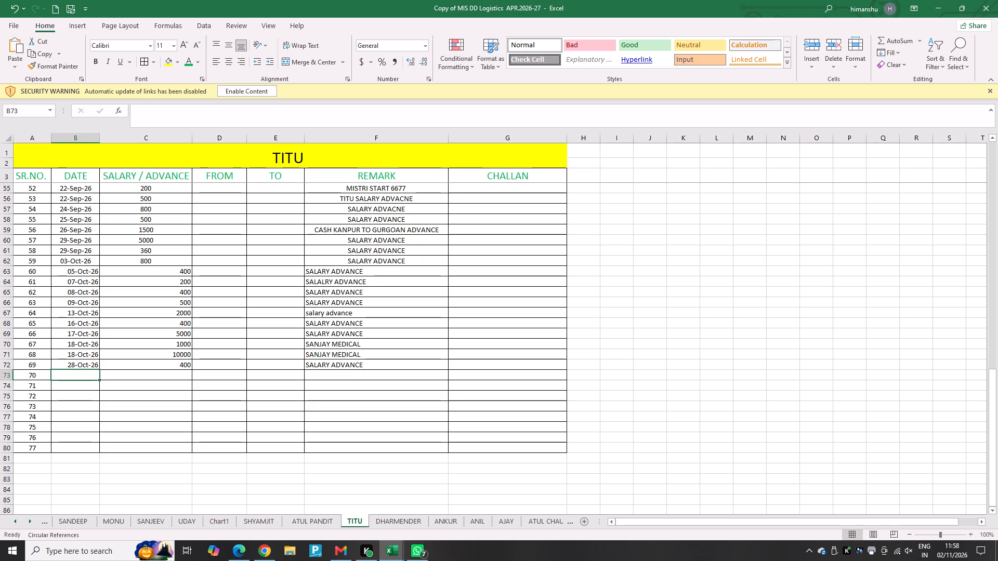
type("1-O")
key("BackSpace")
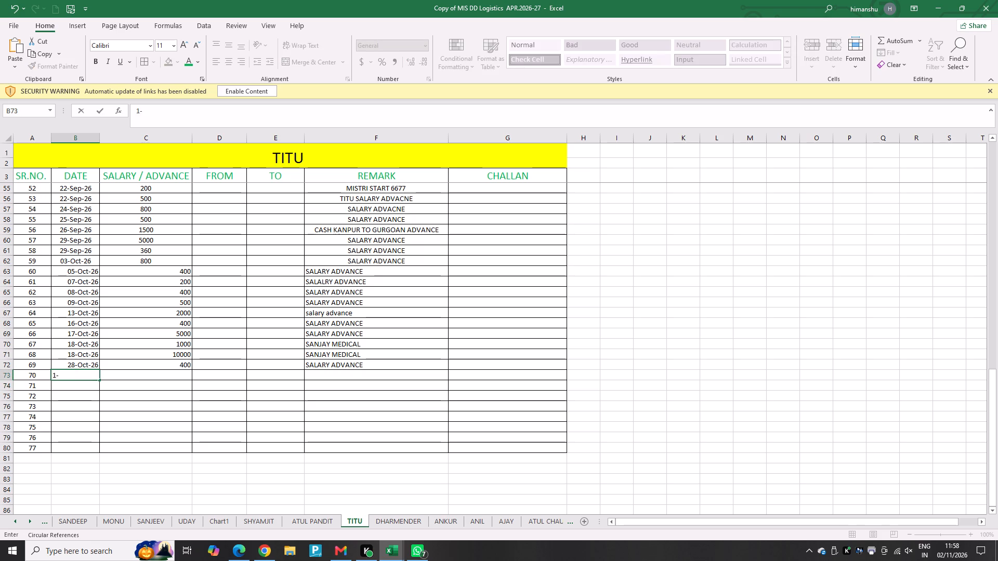
type("NOV-26")
key("Right")
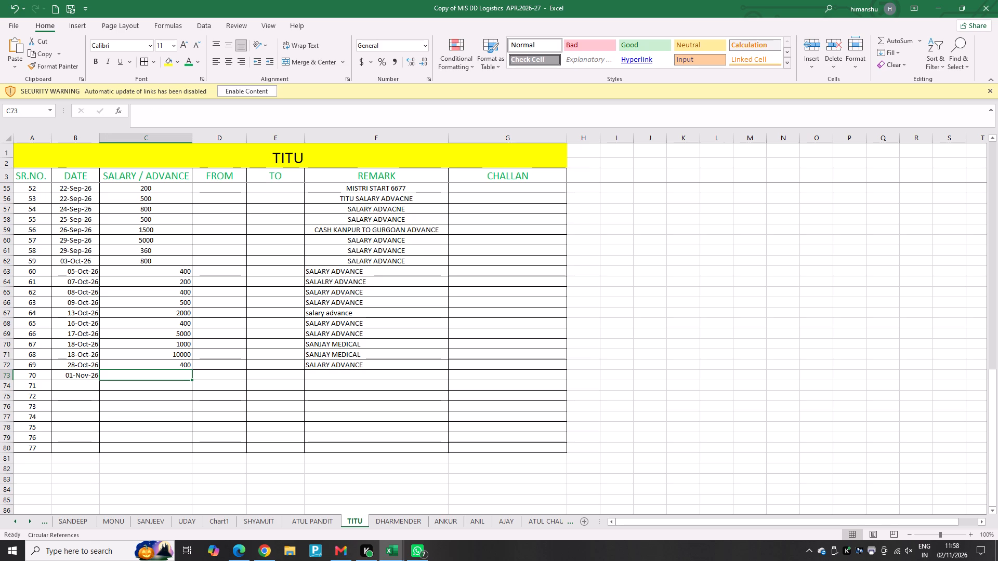
type("400")
key("Right")
key("Right")
key("Right")
type("SA;AR A")
key("BackSpace")
key("BackSpace")
key("BackSpace")
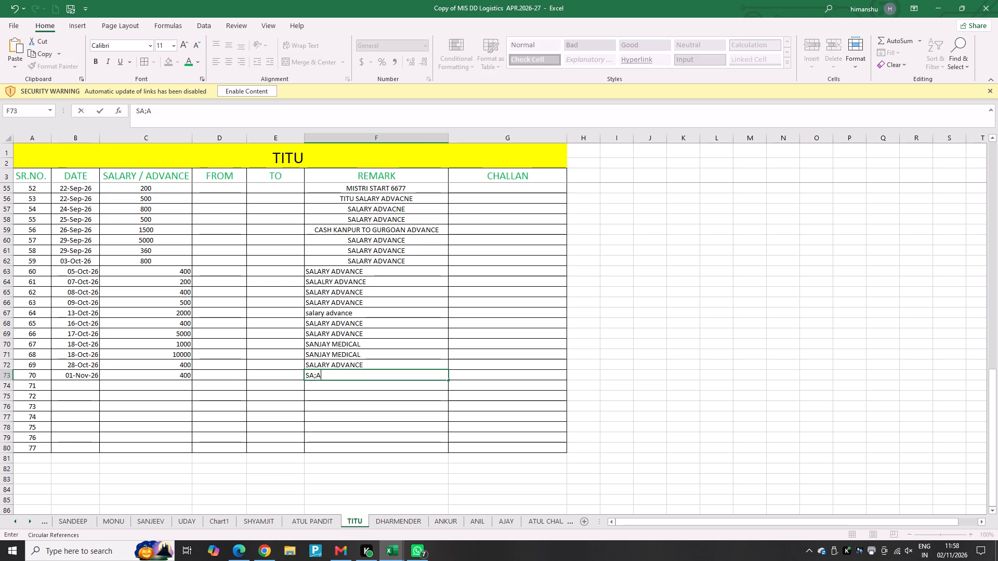
key("BackSpace")
key("BackSpace")
key("BackSpace")
type("ALARY ADVANCE")
key("Return")
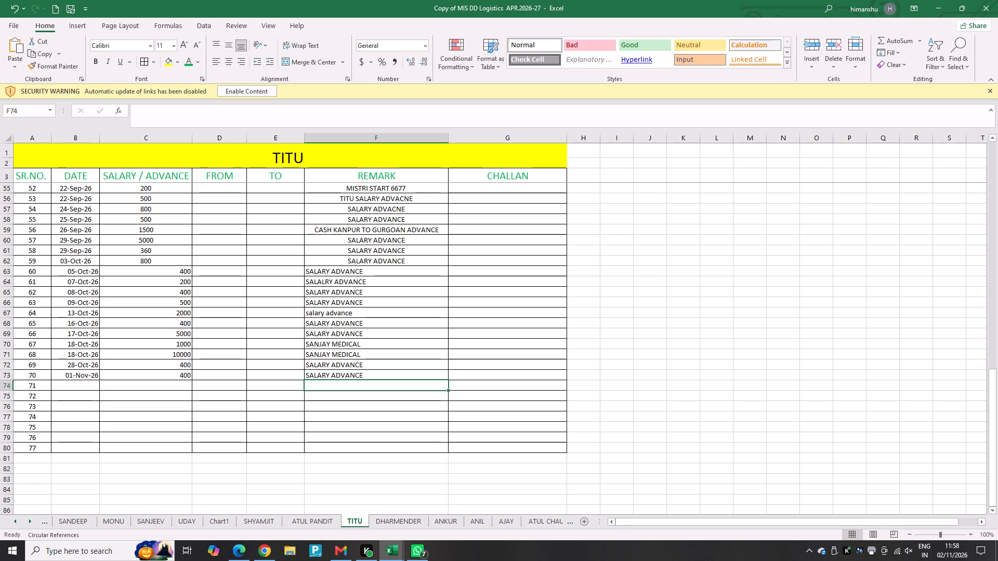
On sheet 8248, start a new entry in row 70 with serial 69, date 01-Nov-26, from BILASPUR to GHAZIABAD.
triple_click(18, 525)
triple_click(18, 525)
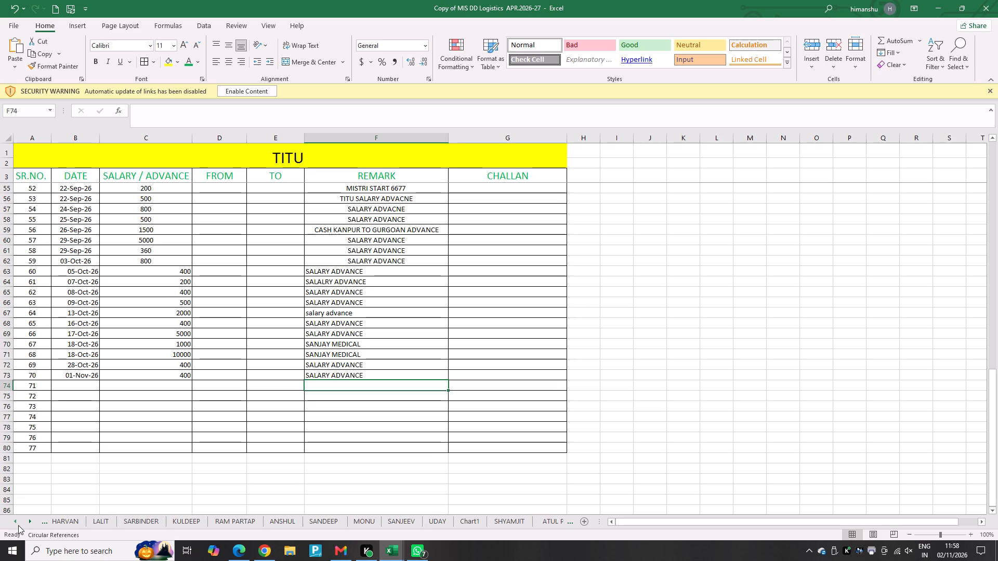
triple_click(18, 525)
triple_click(18, 525)
double_click(18, 525)
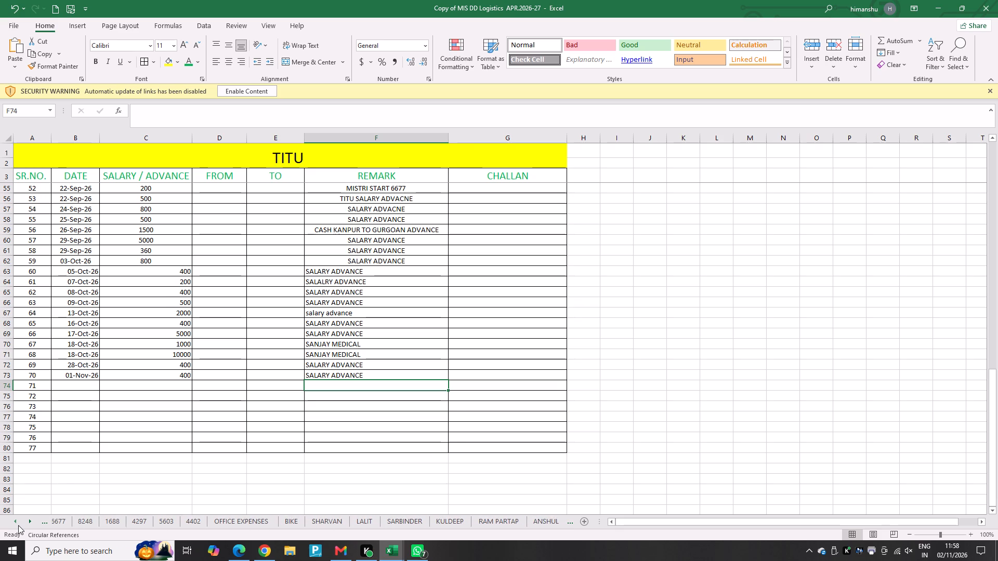
left_click(90, 520)
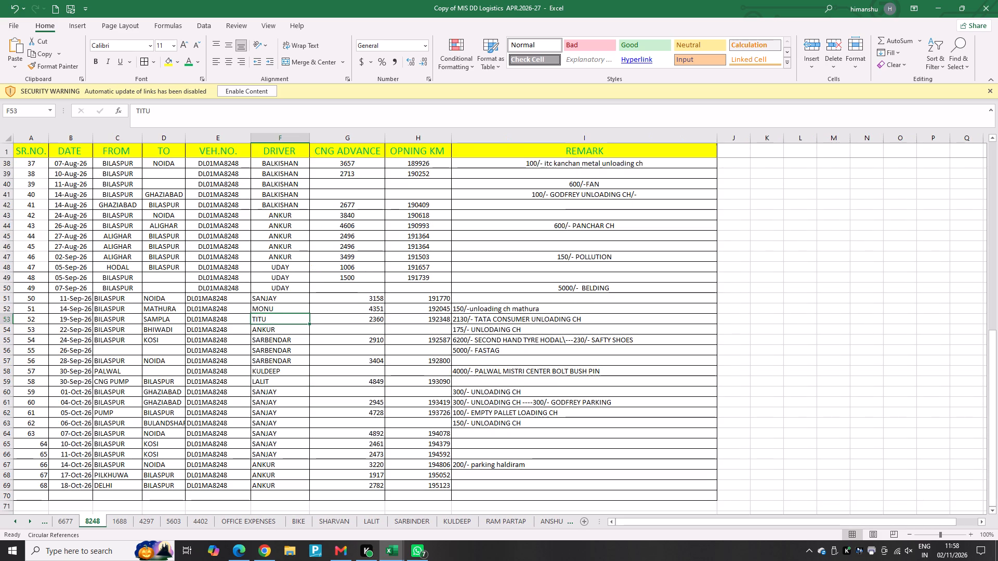
left_click(42, 495)
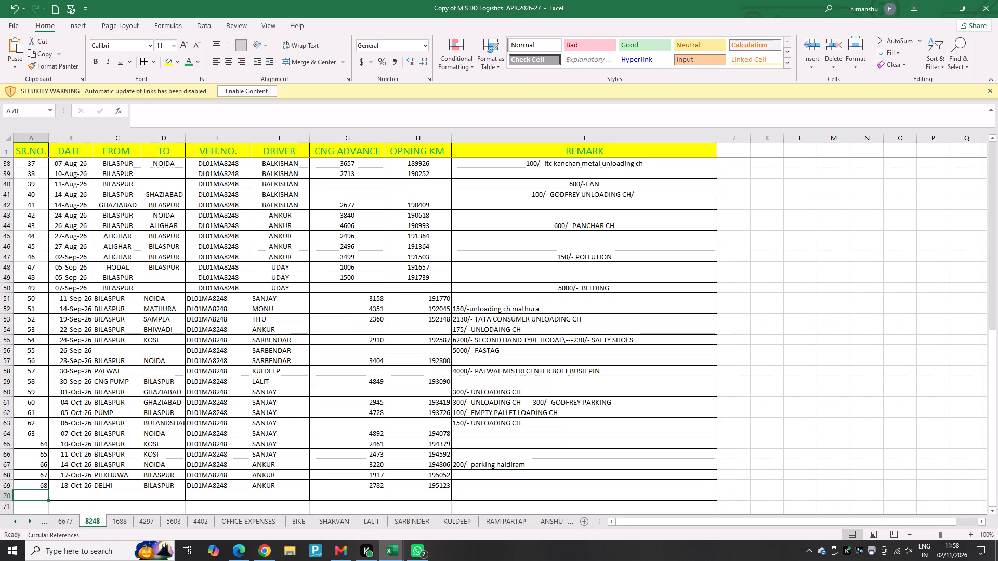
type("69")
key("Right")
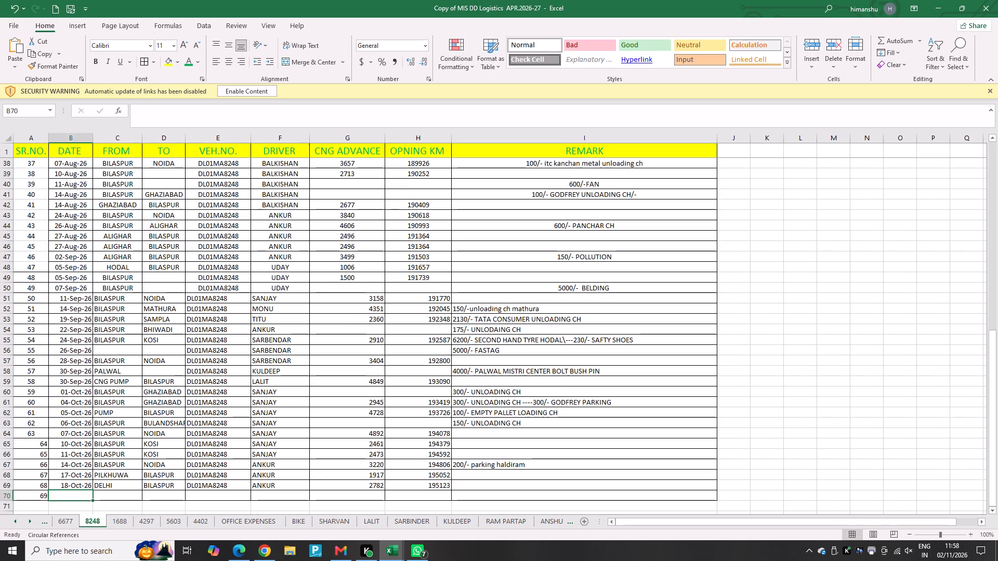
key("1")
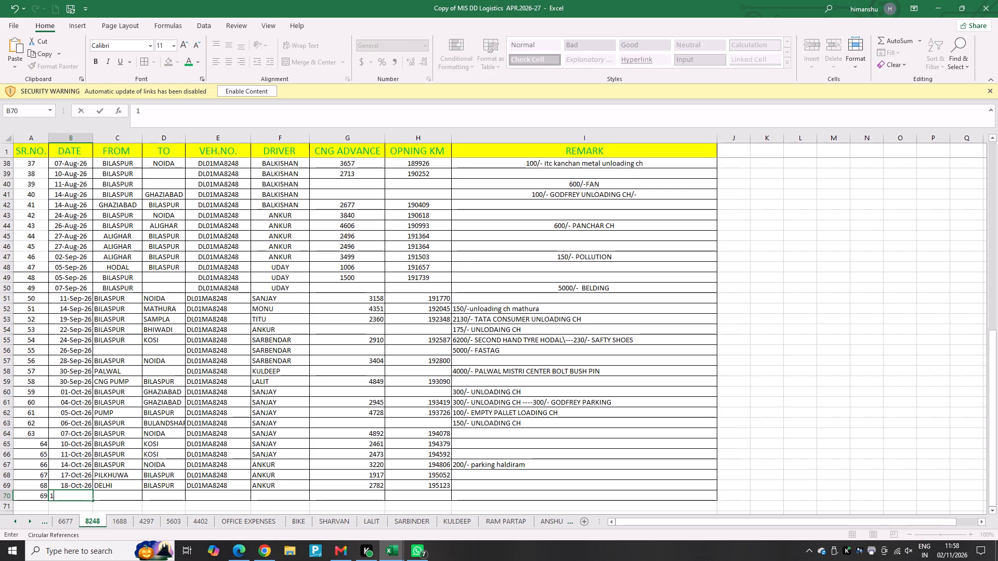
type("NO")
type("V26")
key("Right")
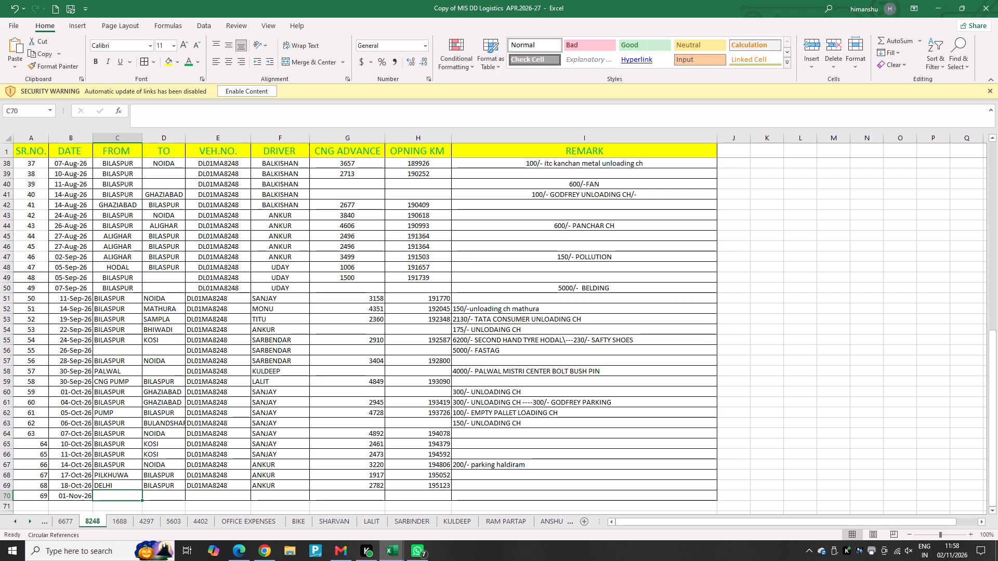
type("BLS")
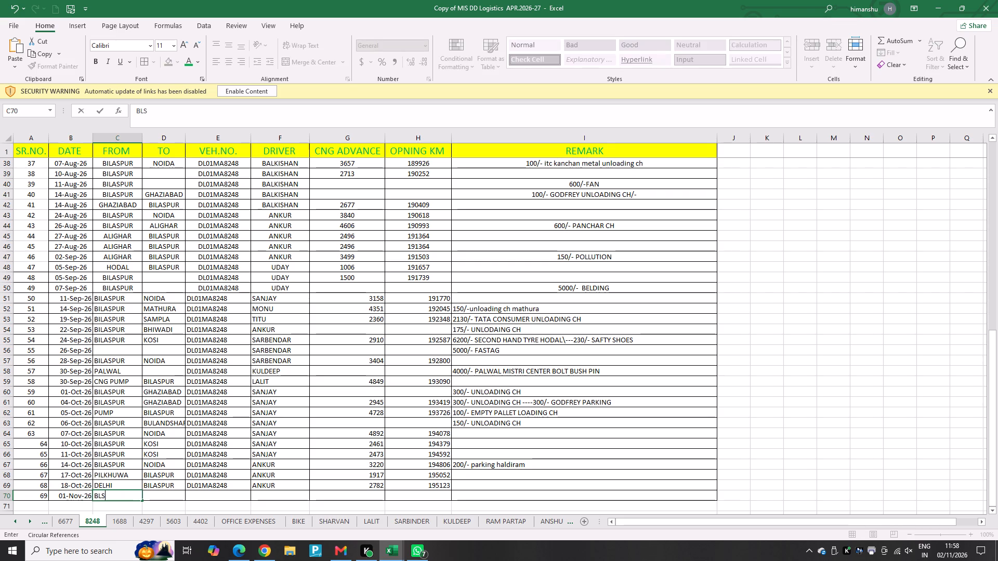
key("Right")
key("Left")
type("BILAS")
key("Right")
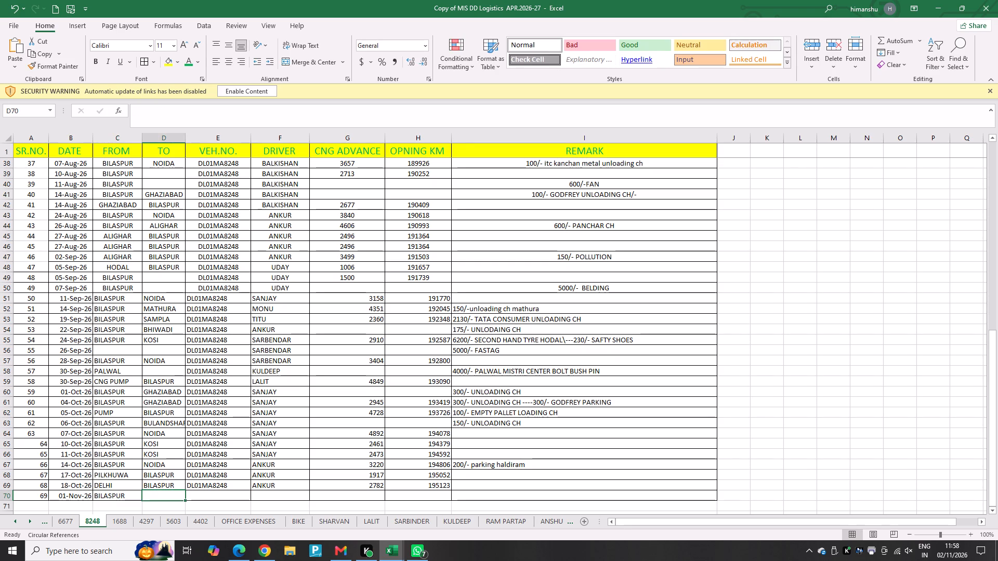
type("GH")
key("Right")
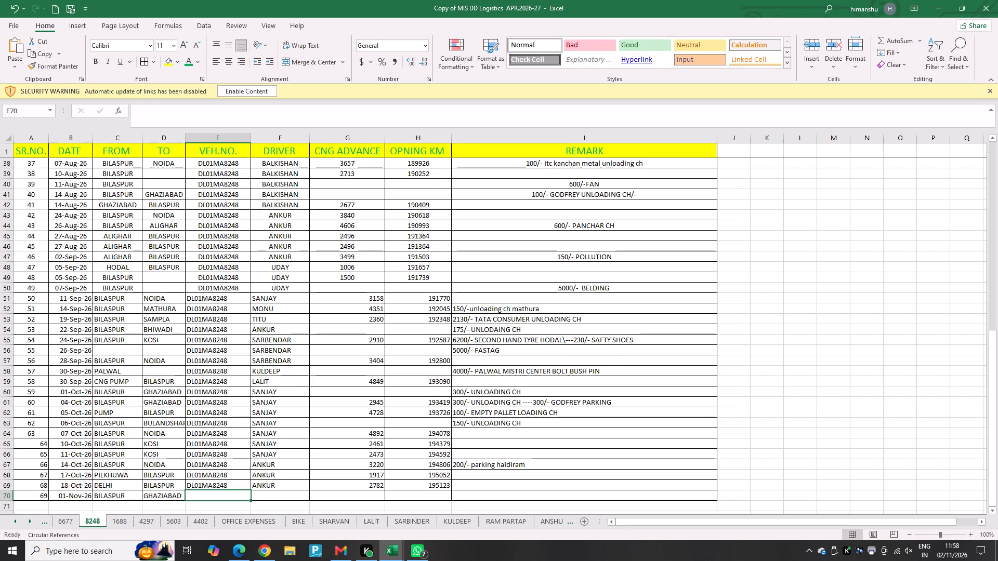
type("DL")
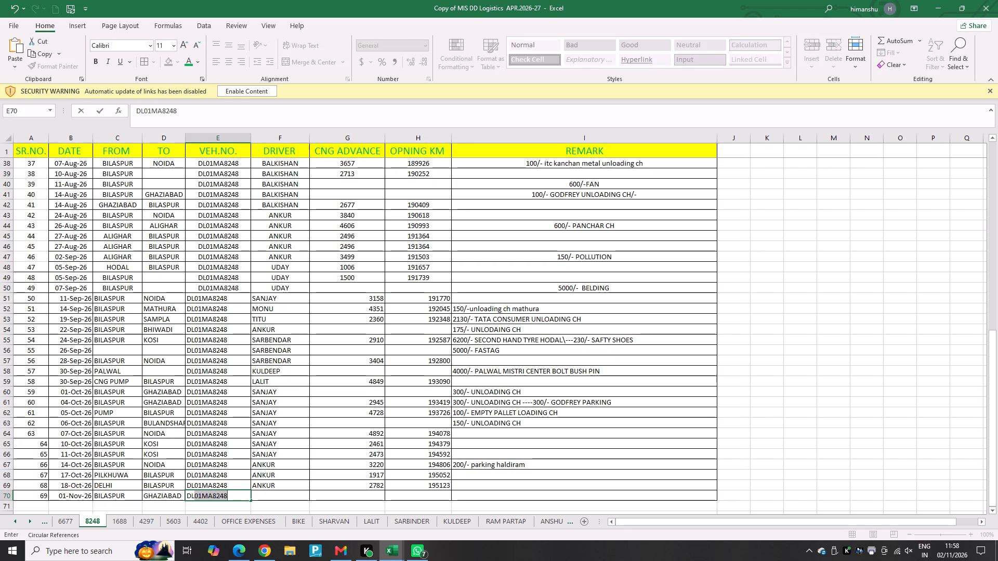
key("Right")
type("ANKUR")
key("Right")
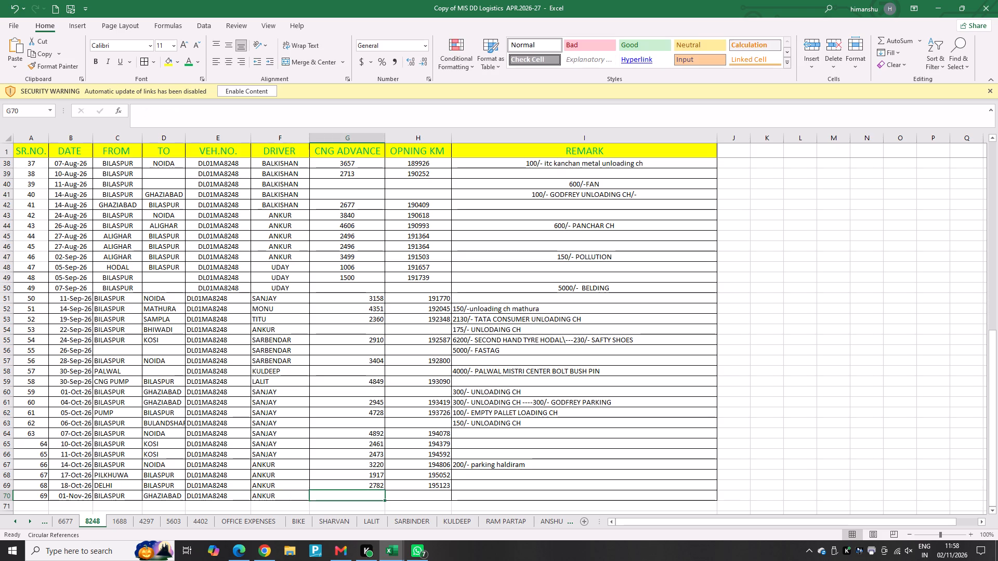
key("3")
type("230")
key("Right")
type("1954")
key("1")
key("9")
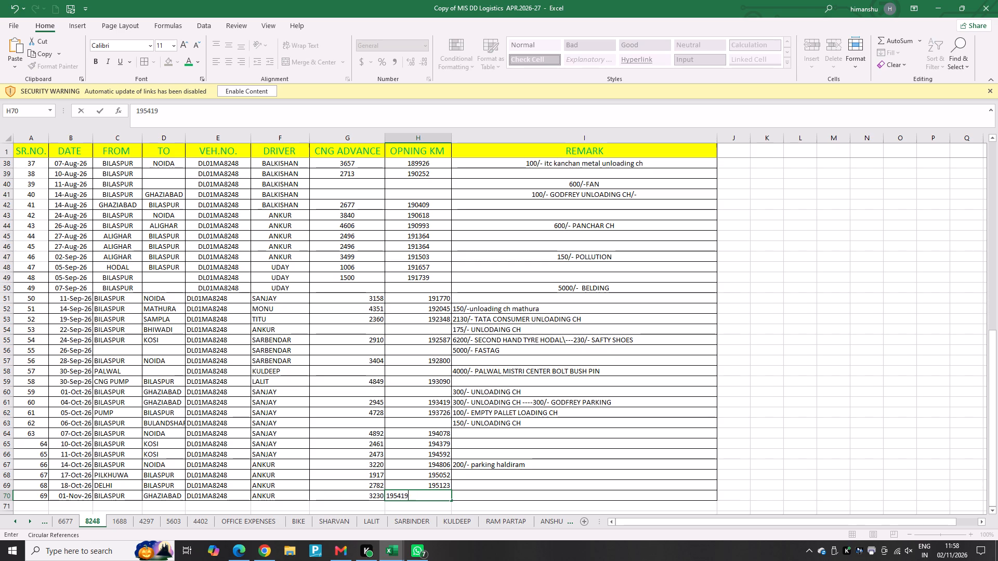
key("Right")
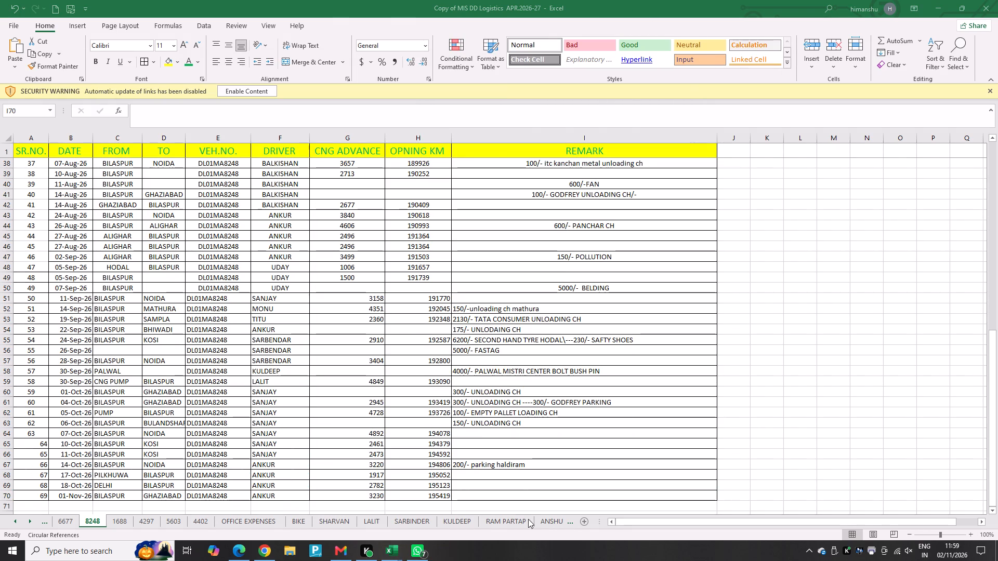
On the ANKUR sheet, start a new salary advance entry in row 80 dated 1-NOV-26.
triple_click(567, 520)
triple_click(567, 520)
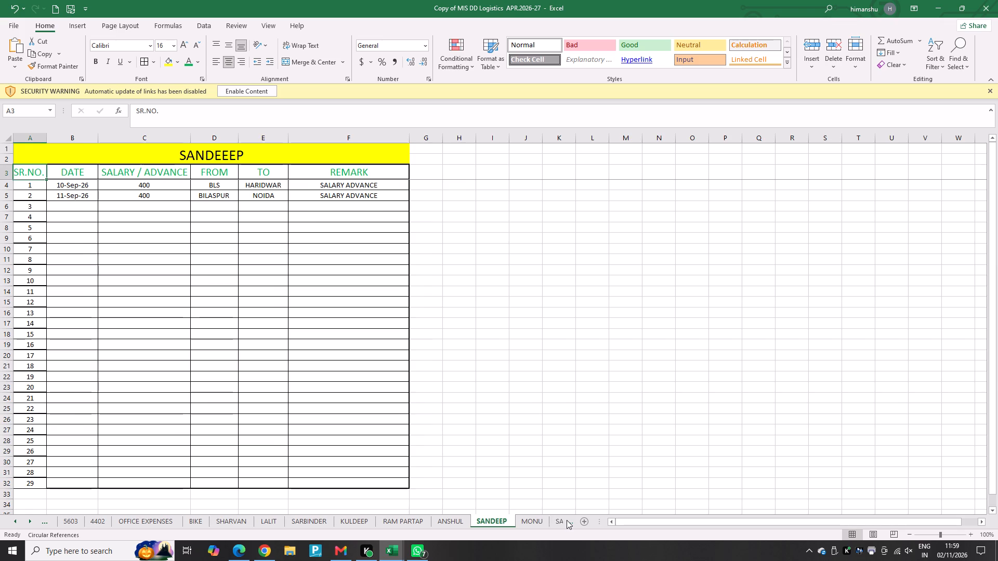
triple_click(567, 520)
triple_click(567, 520)
double_click(567, 520)
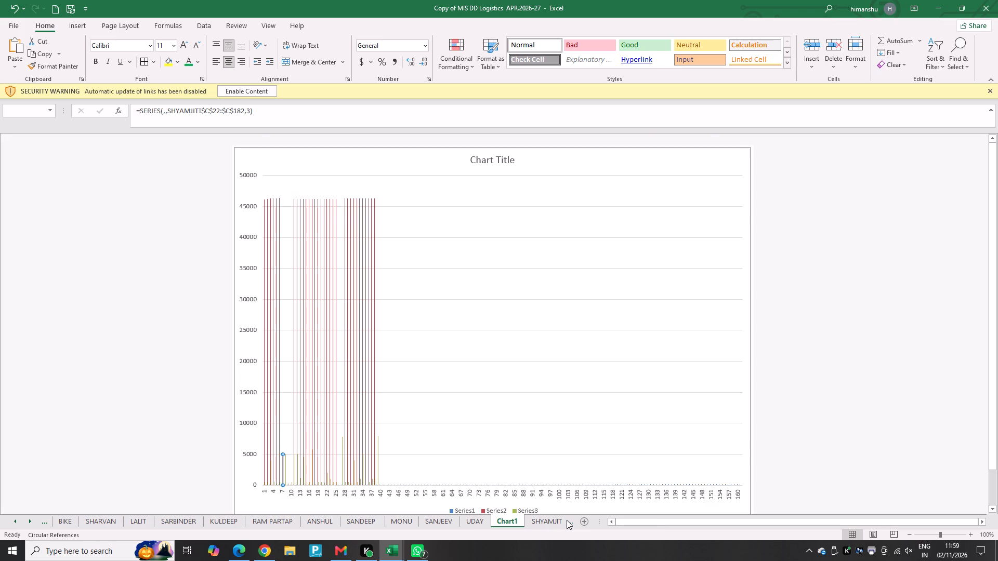
left_click(556, 523)
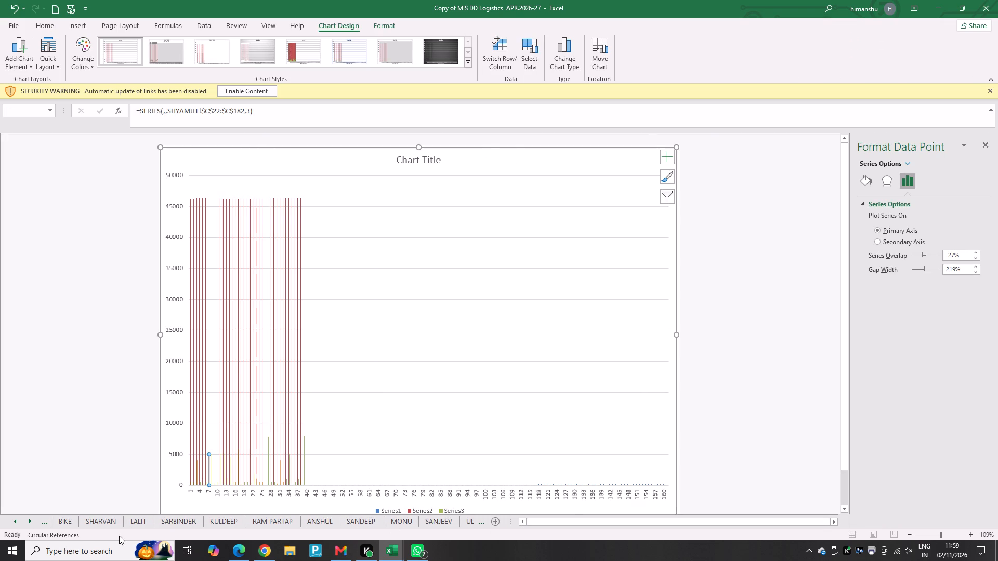
left_click(32, 519)
triple_click(32, 519)
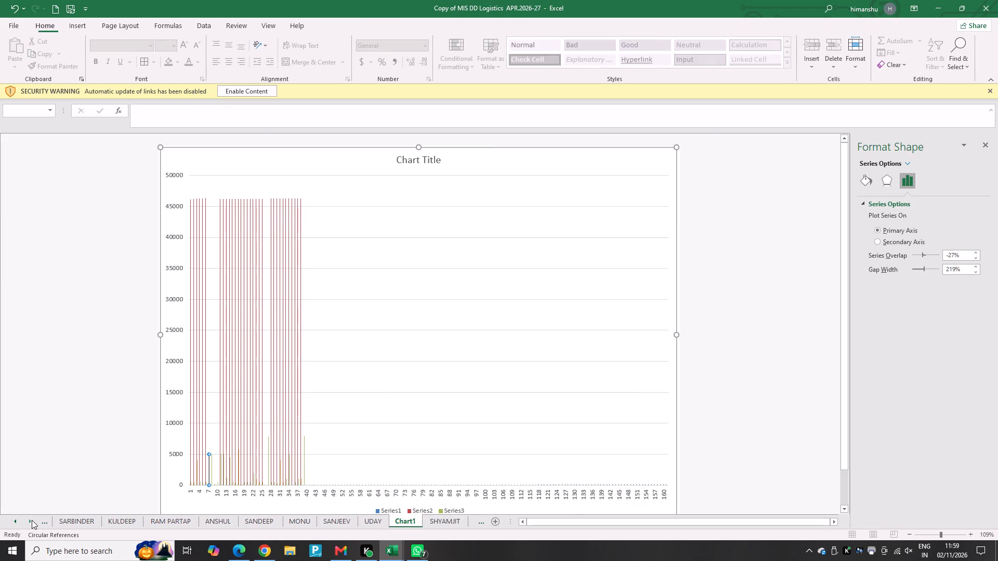
left_click(32, 520)
triple_click(29, 523)
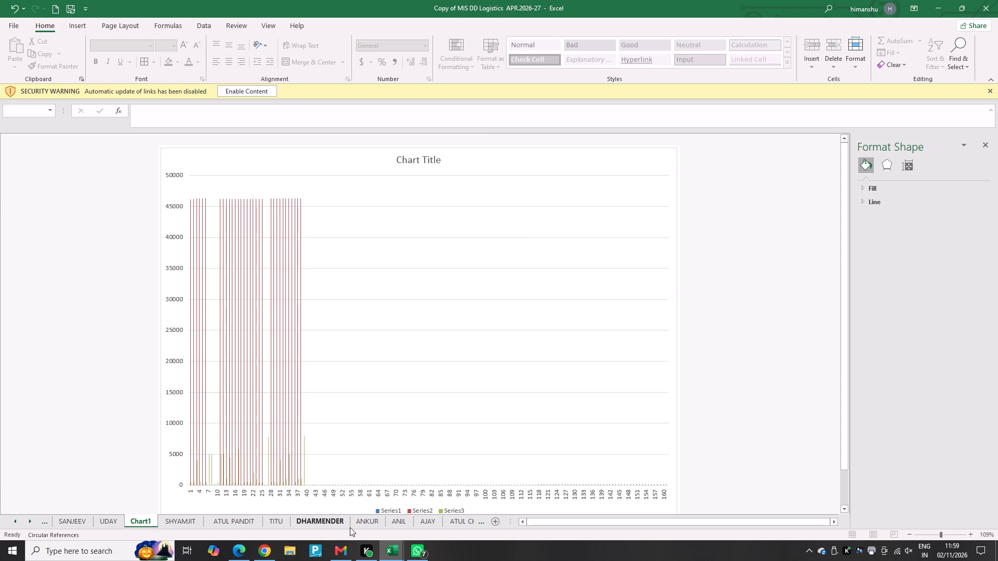
left_click(379, 522)
left_click(51, 236)
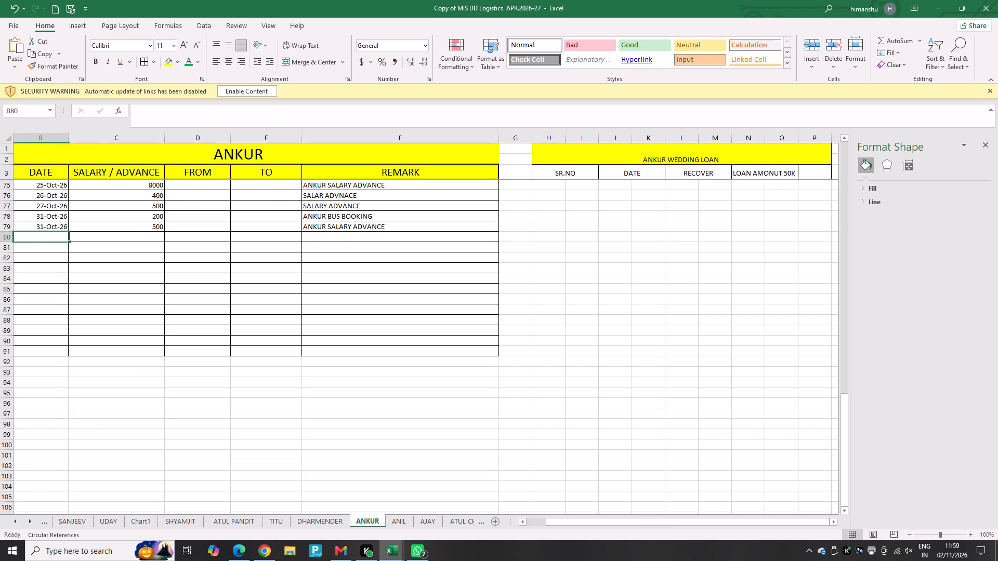
type("1-")
type("NOV-26")
key("Right")
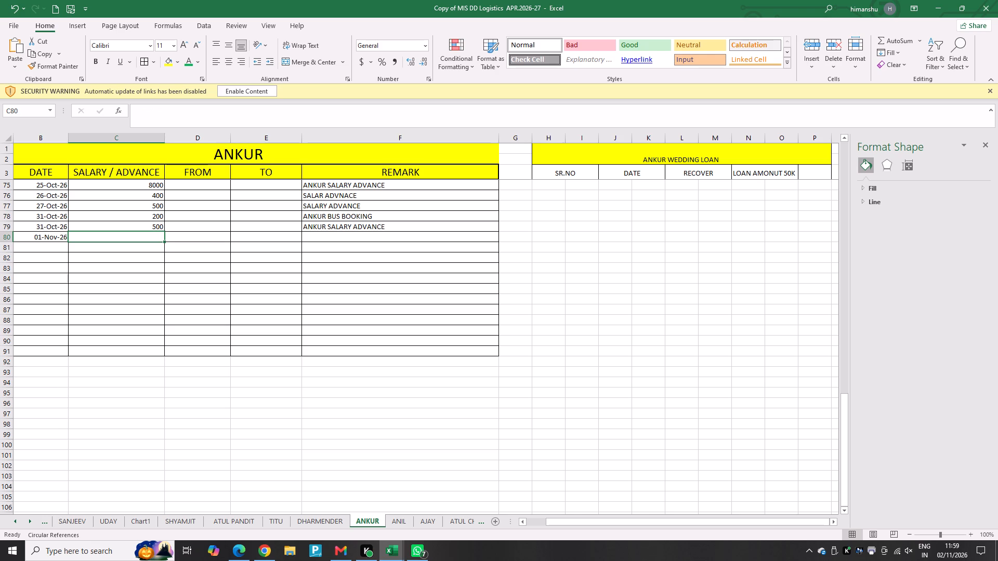
Complete the row 80 entry with advance amount 400 and remark ANKUR SALARY ADVANCE.
type("400")
key("Right")
key("Right")
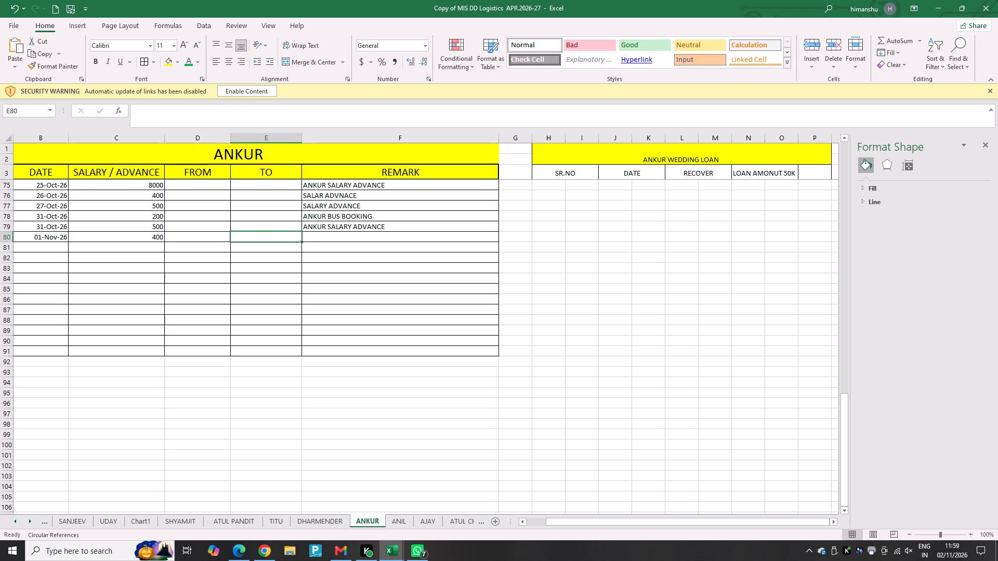
key("Right")
type("ANKUR")
key("space")
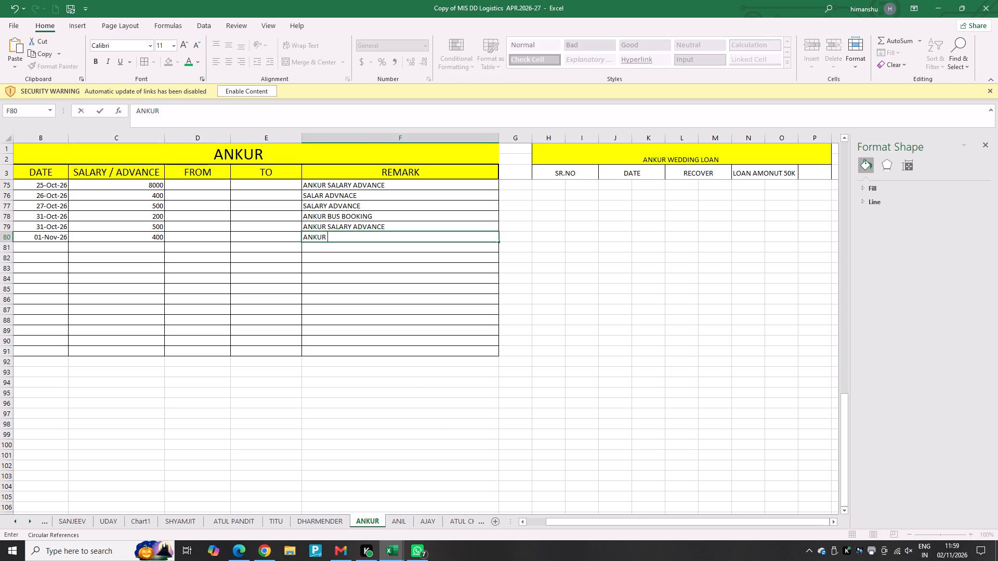
type("SALARY AD")
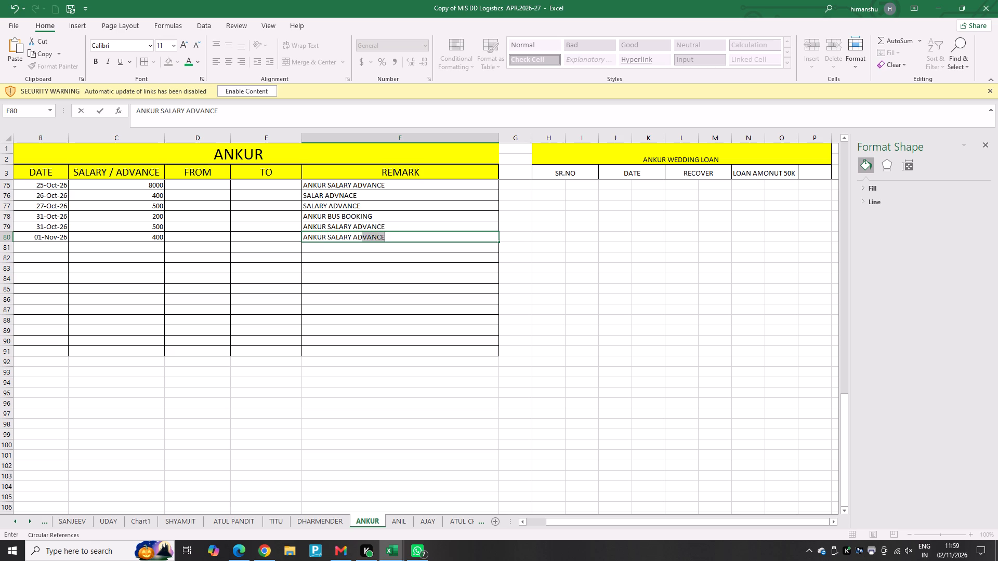
key("Down")
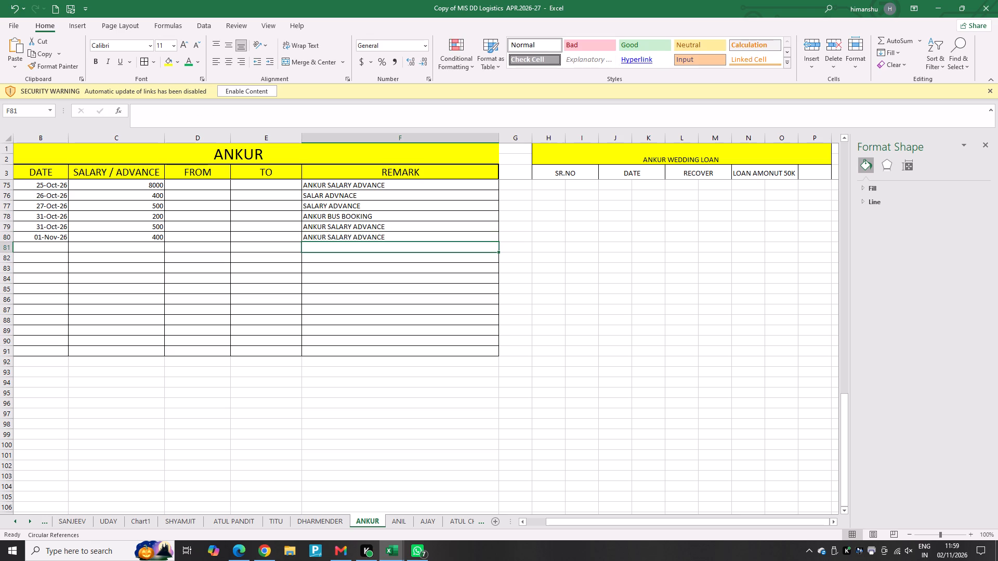
On sheet 1688, fill in the serial 94 entry with date 1-NOV-26, from BILASPUR to NOIDA.
left_click(11, 519)
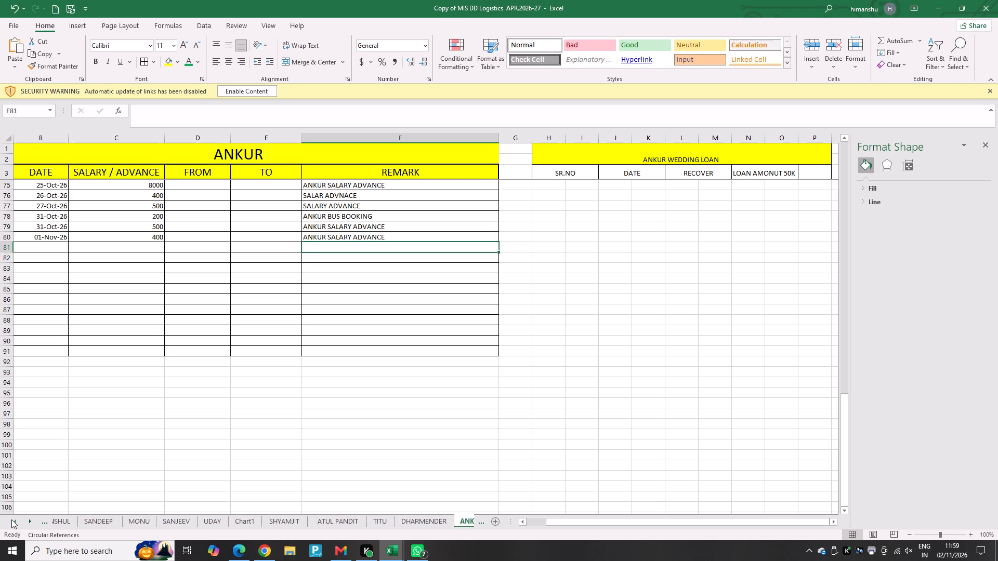
left_click(11, 519)
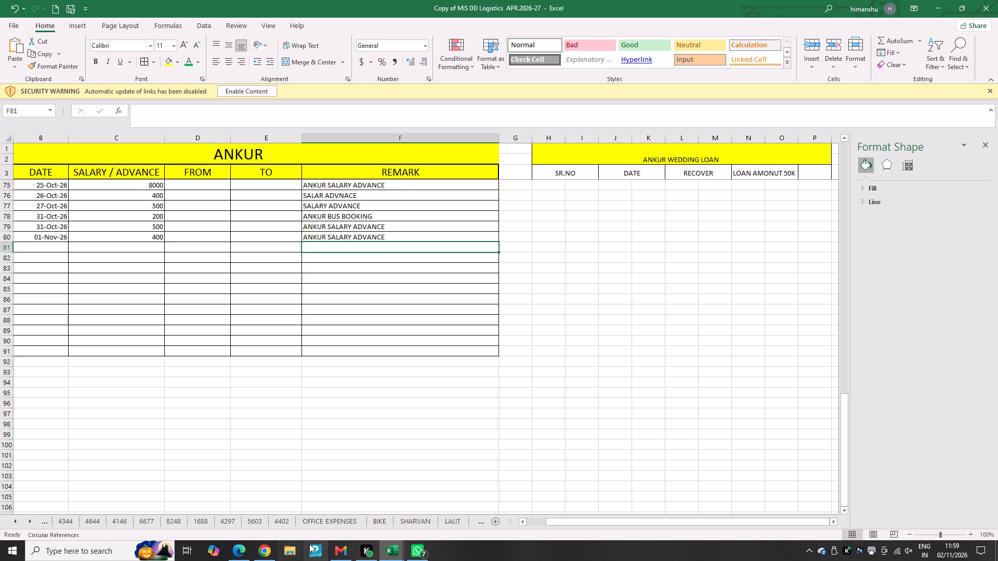
triple_click(20, 522)
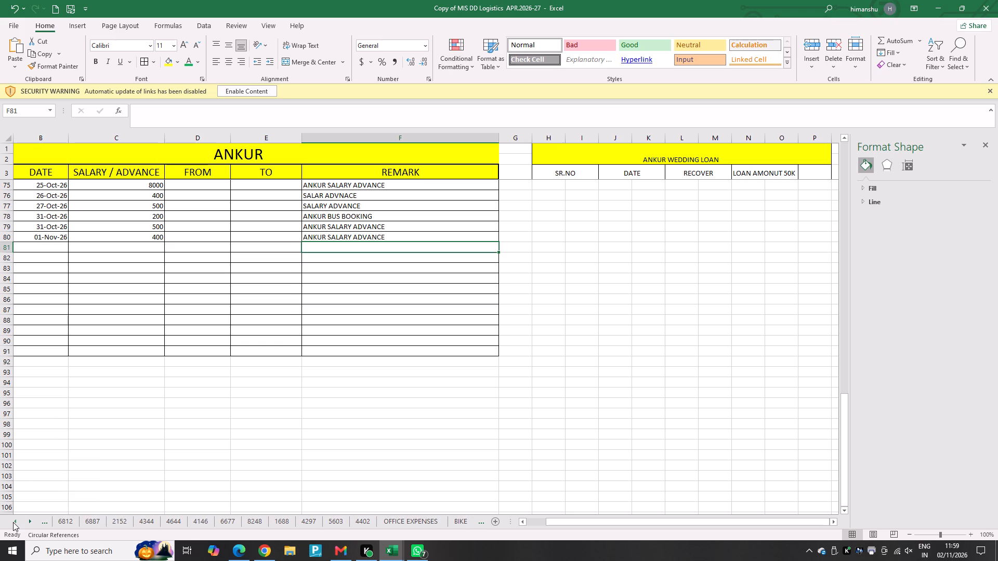
left_click(13, 522)
double_click(28, 522)
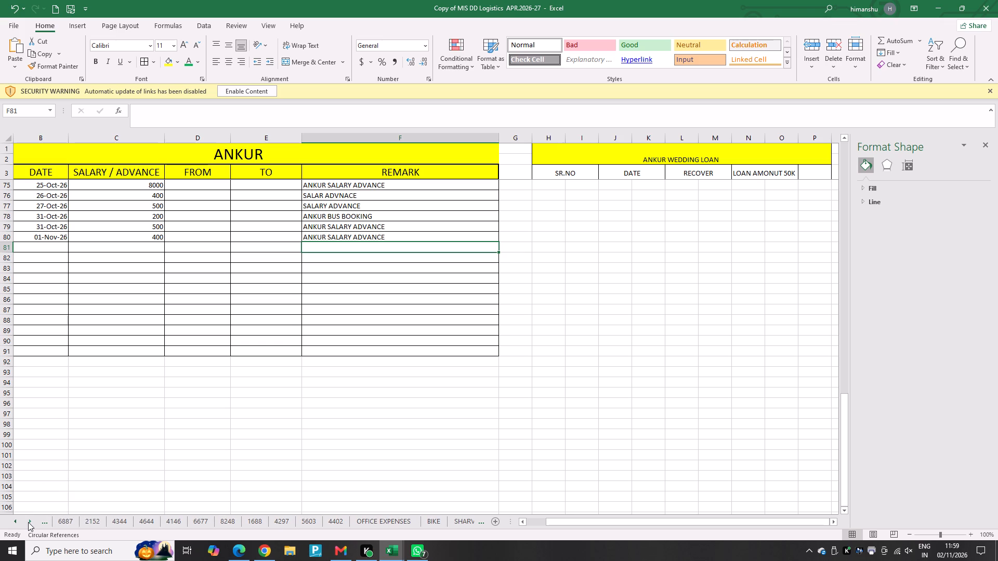
left_click(249, 524)
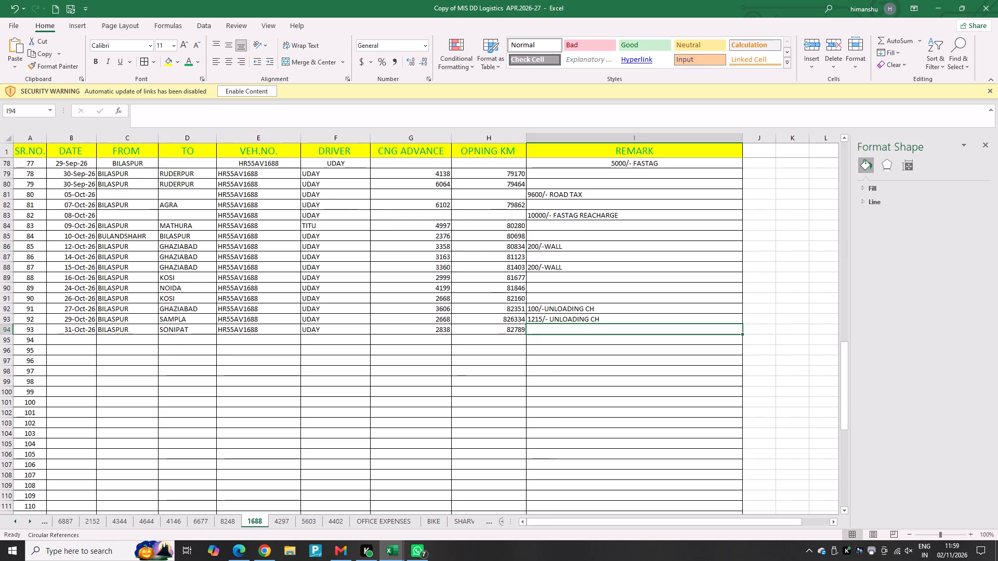
left_click(57, 345)
left_click(80, 334)
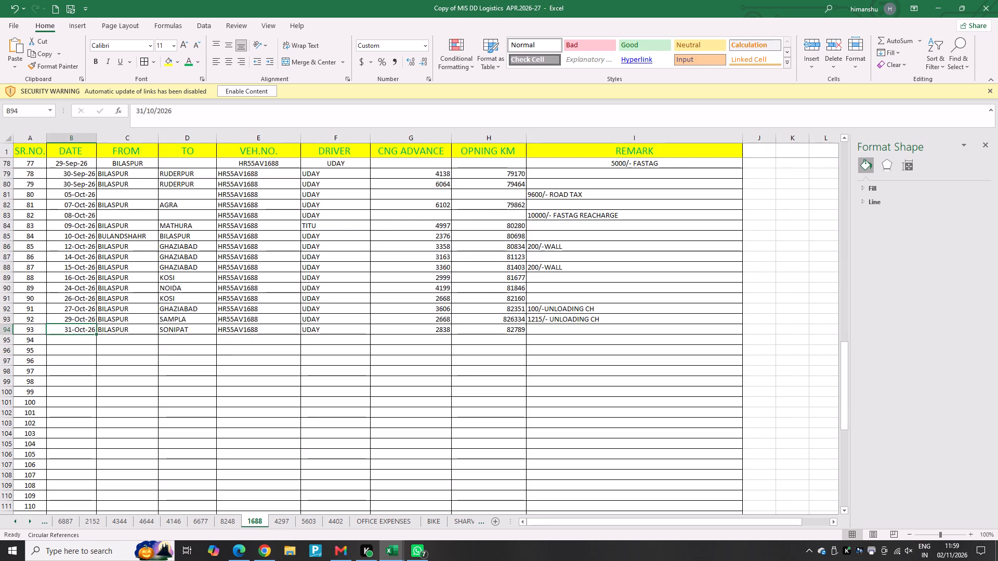
left_click(69, 338)
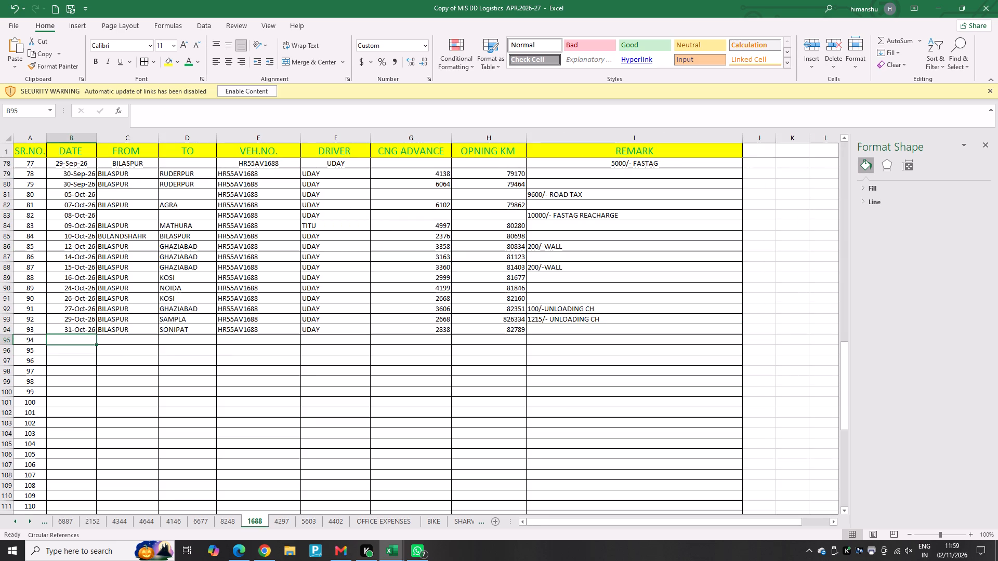
type("1-NOV-26")
key("Right")
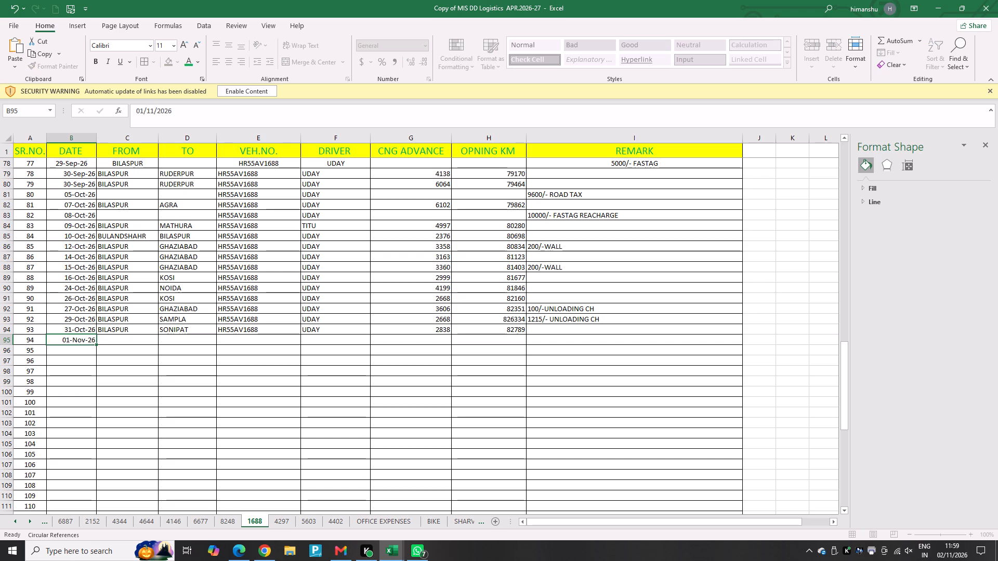
type("BIL")
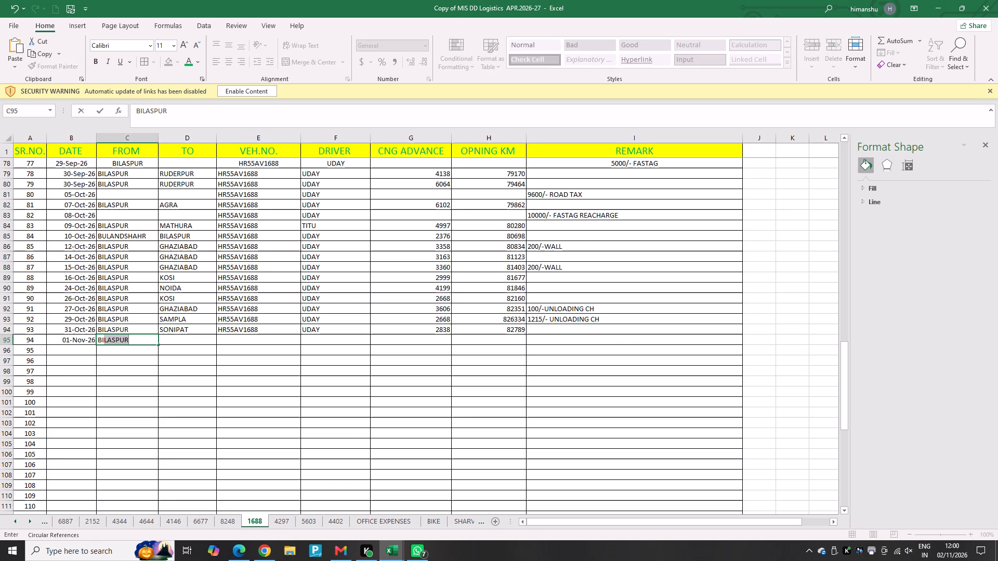
key("Right")
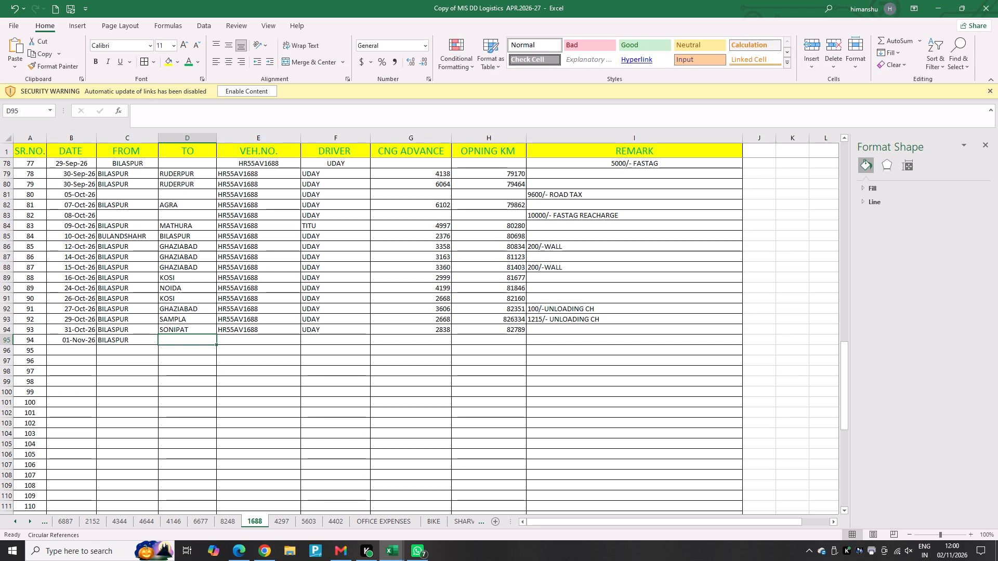
type("NOIDA")
key("Right")
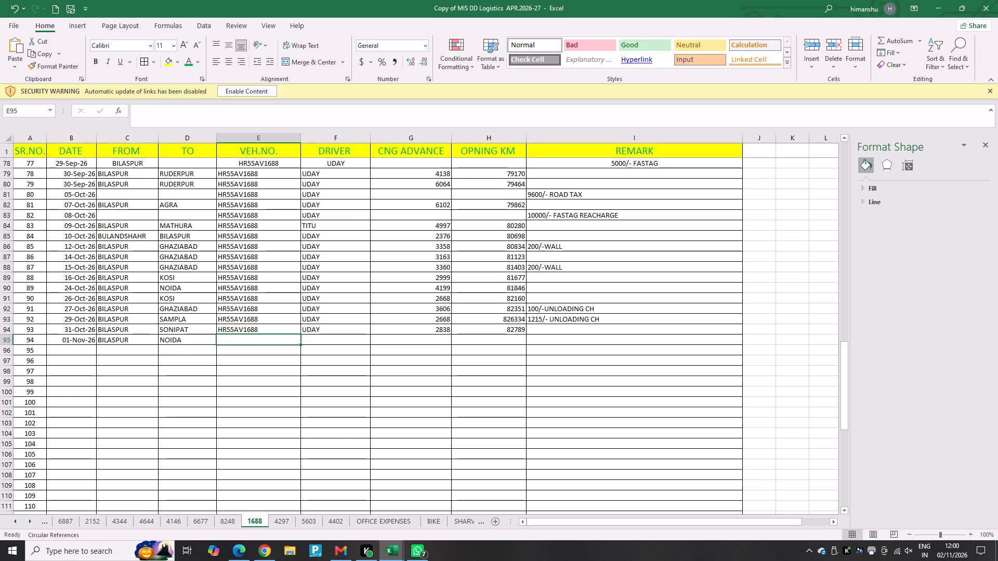
type("HR")
key("Right")
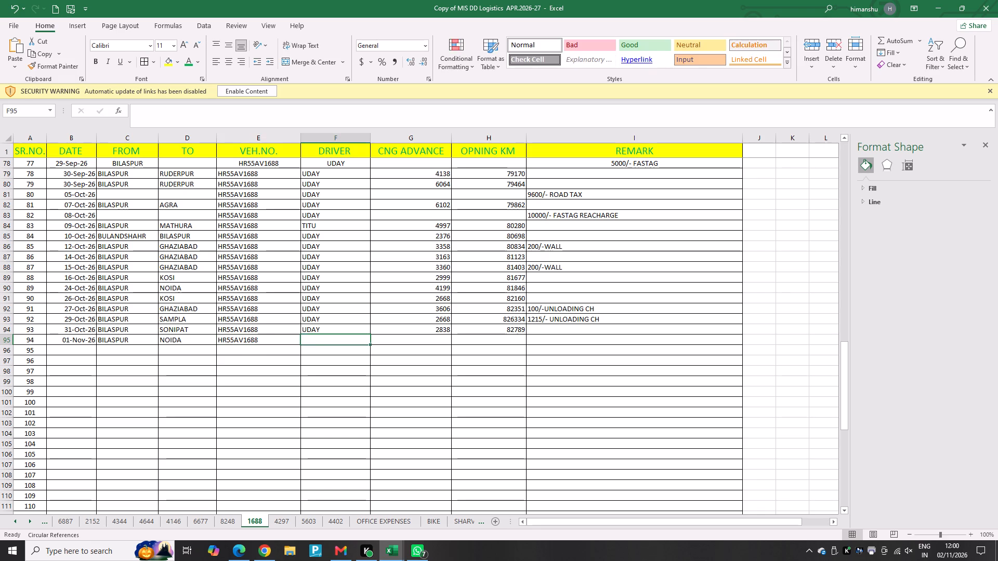
type("UDAY")
key("Right")
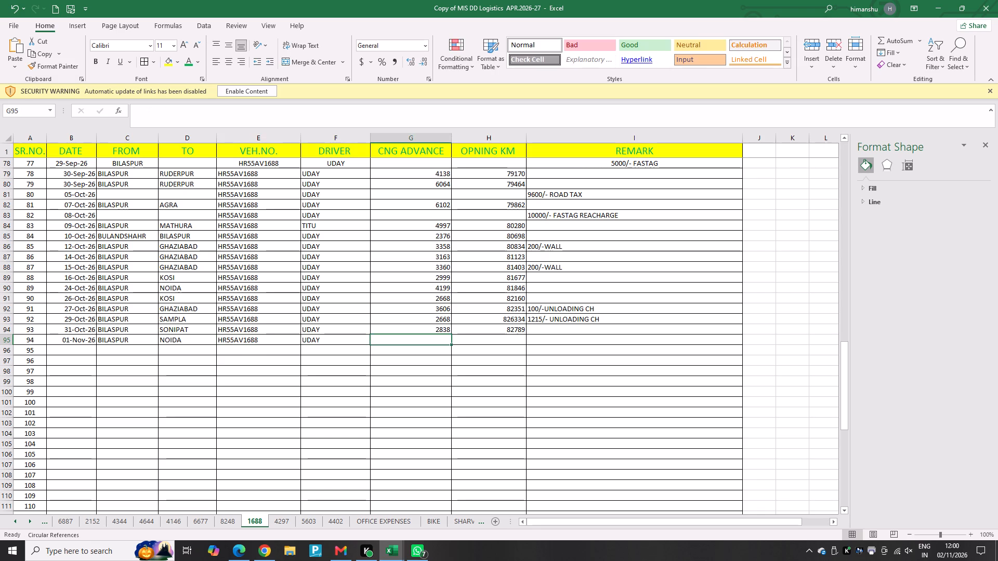
type("3962")
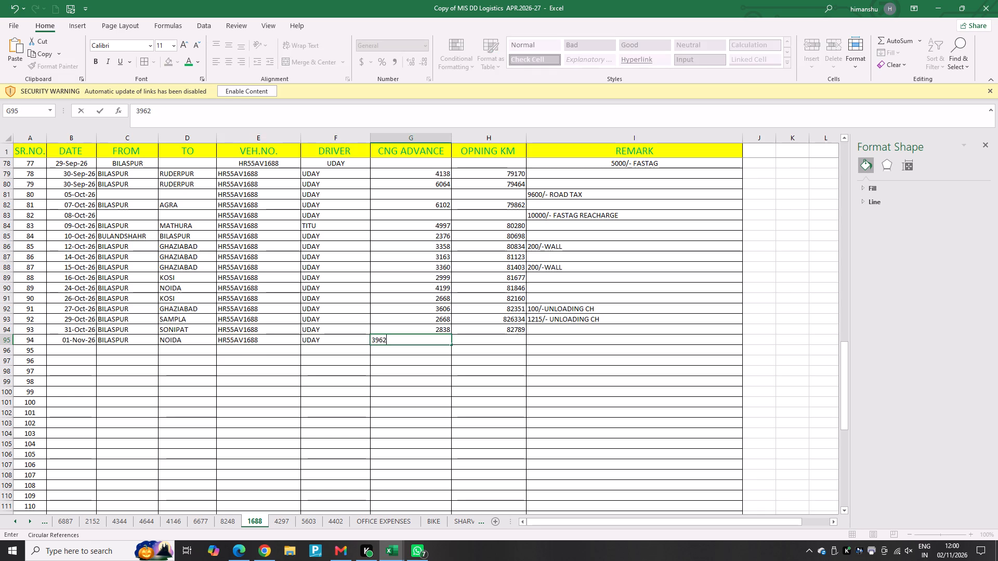
key("Right")
type("82977")
key("Right")
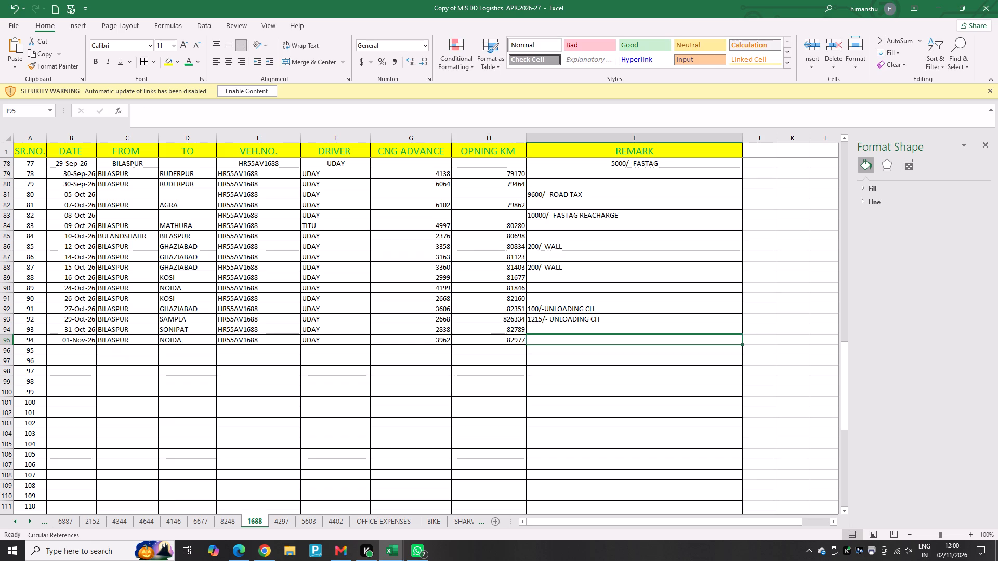
On the MONU sheet, start the serial 74 salary advance entry dated 1-NOV-26.
left_click(26, 523)
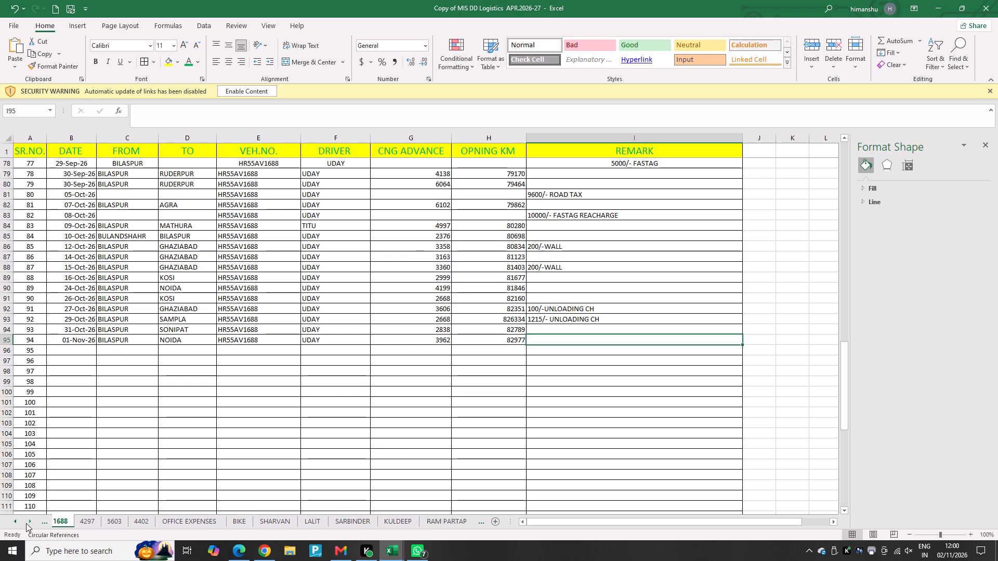
left_click(26, 523)
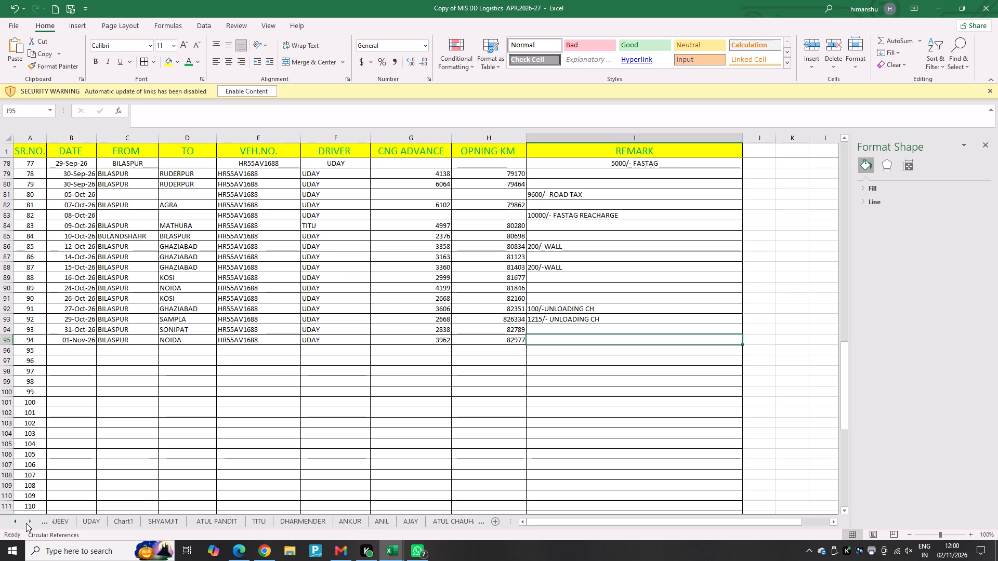
left_click(26, 523)
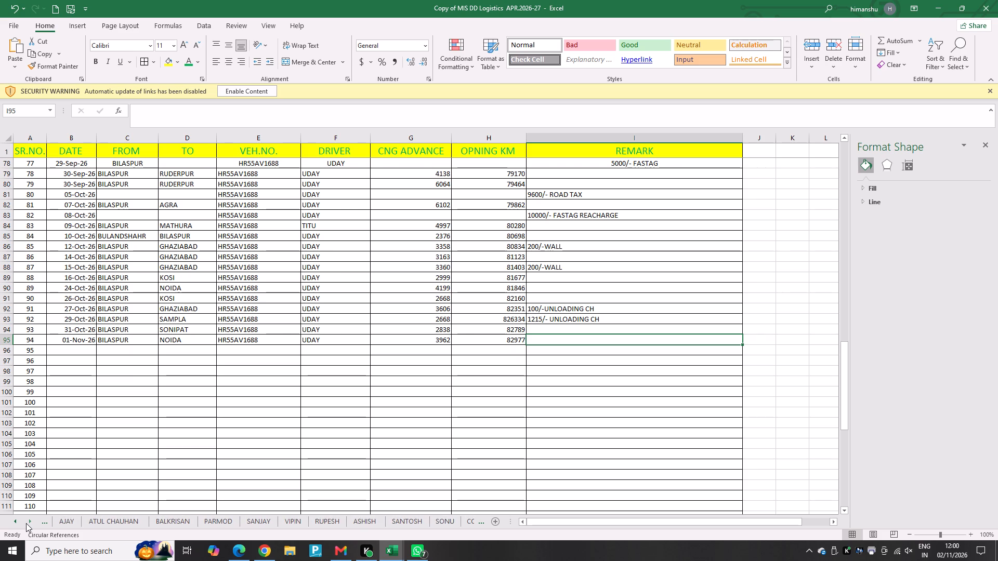
triple_click(26, 523)
left_click(26, 524)
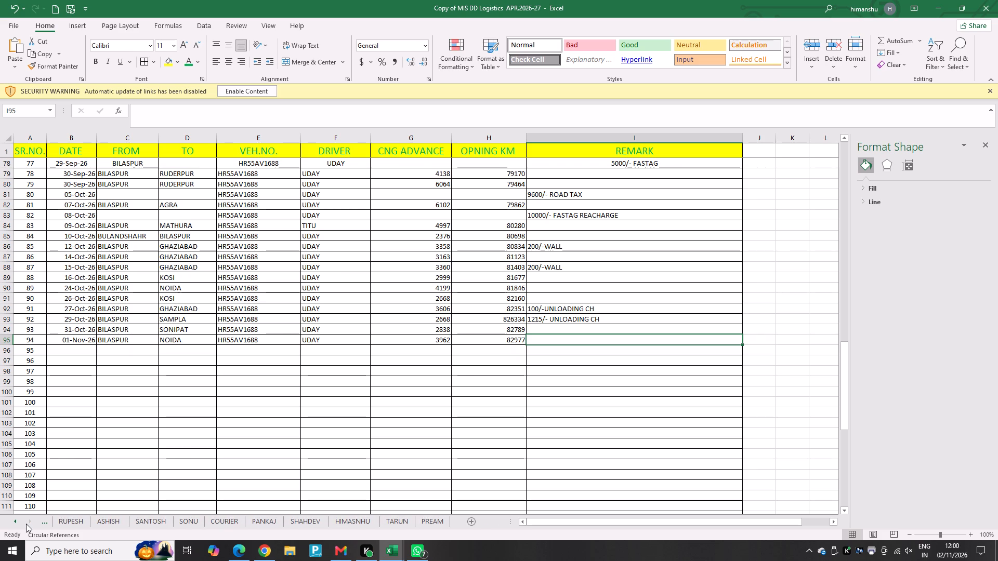
left_click(26, 524)
left_click(16, 523)
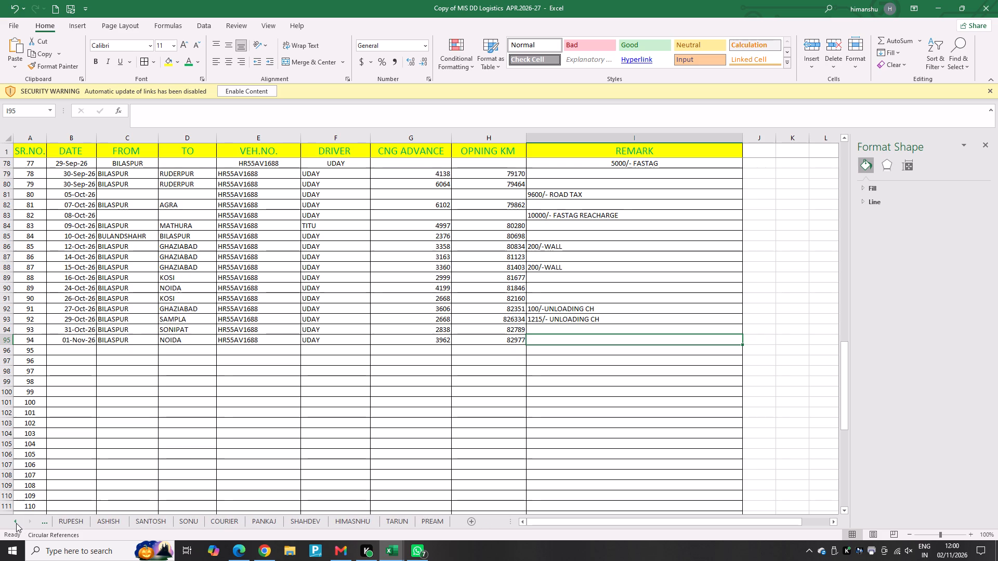
left_click(16, 523)
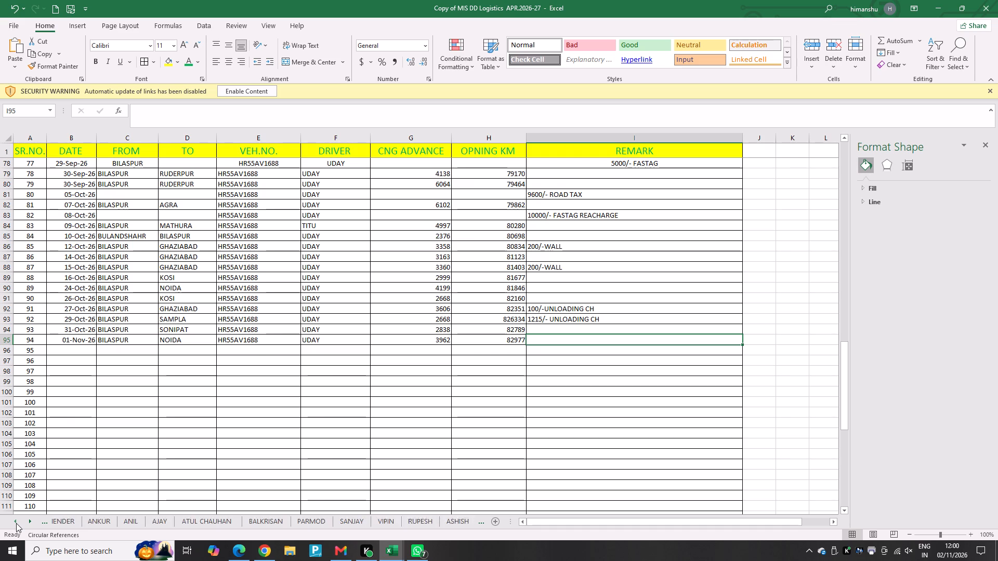
left_click(16, 523)
left_click(16, 523)
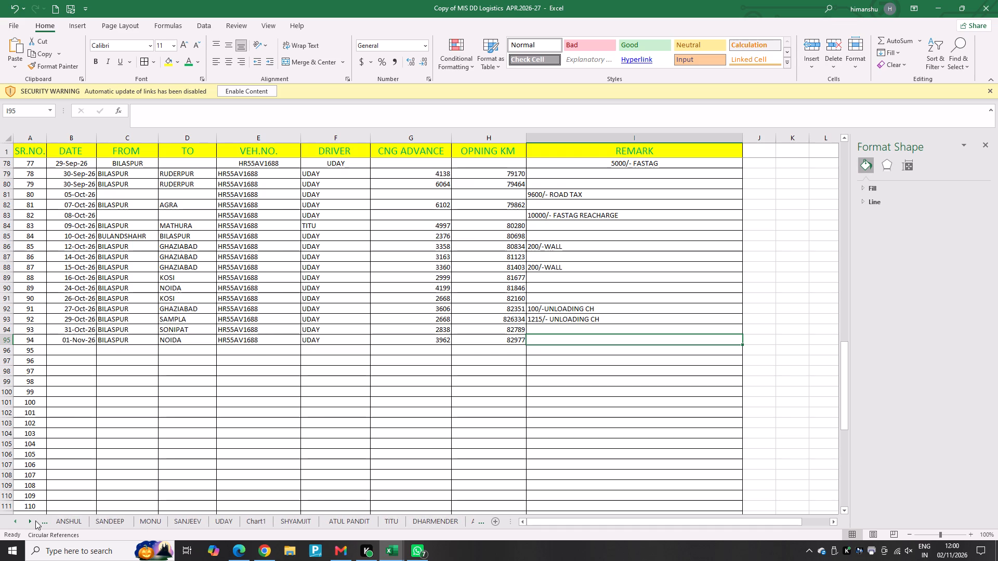
left_click(162, 517)
left_click(83, 286)
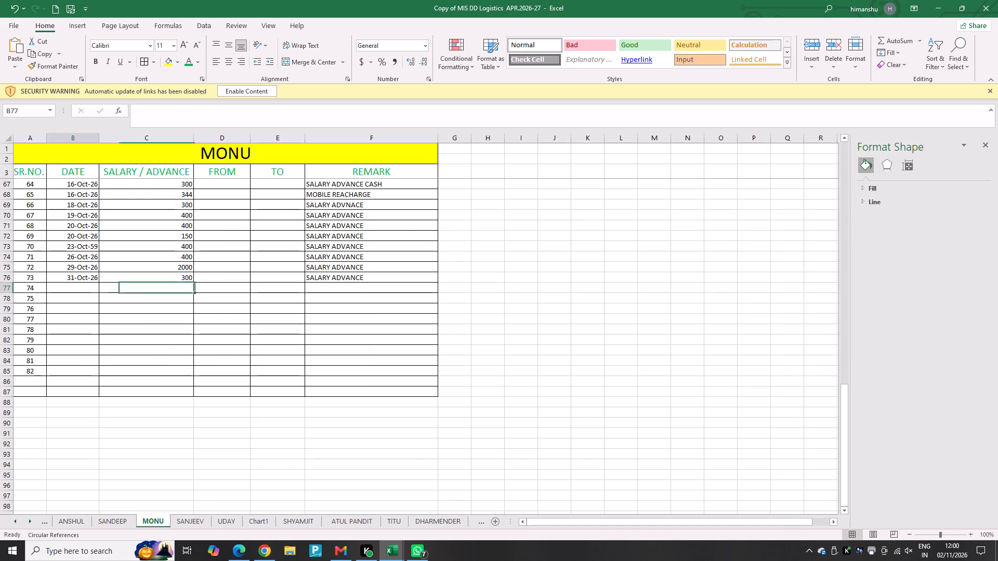
type("1-NOV-26")
key("Right")
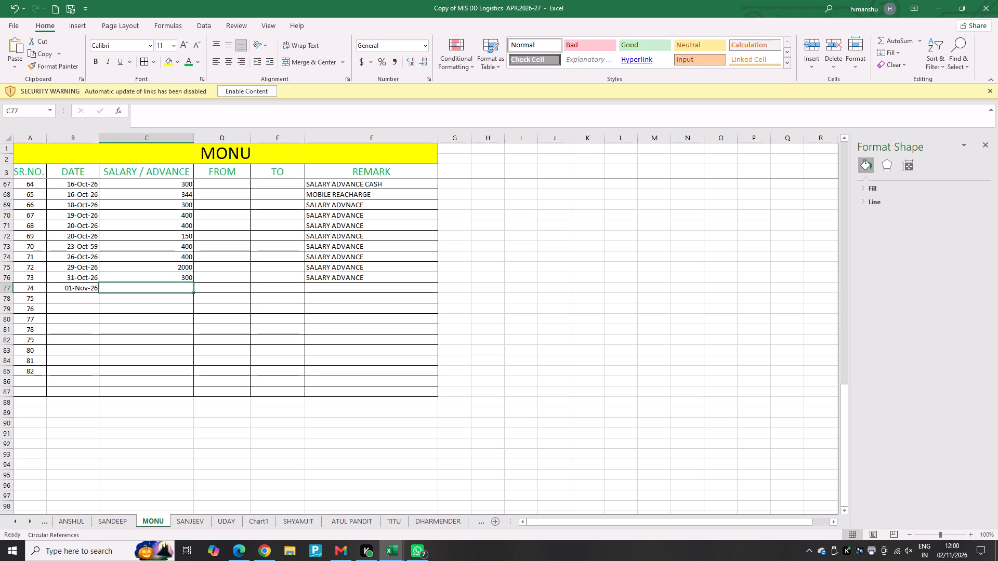
Complete the serial 74 entry with advance amount 115 and remark SALARY ADVANCE.
type("115")
key("Right")
key("Right")
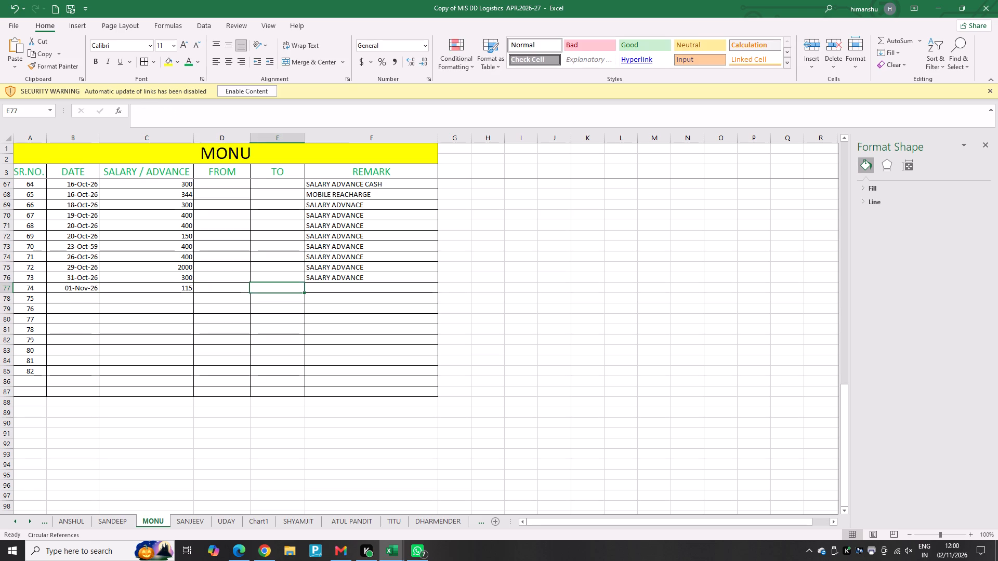
key("Right")
type("SALARY ADVANCE")
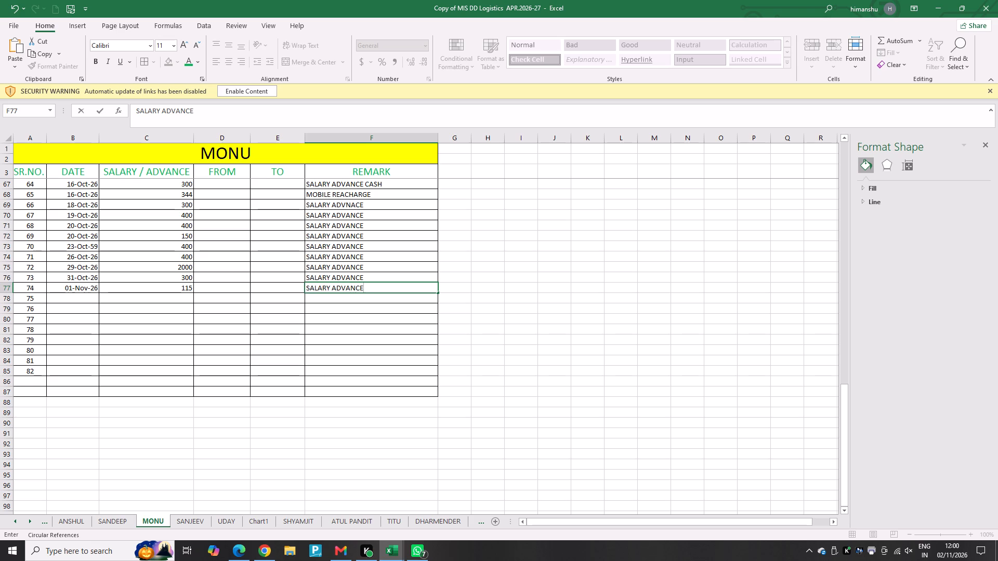
key("Right")
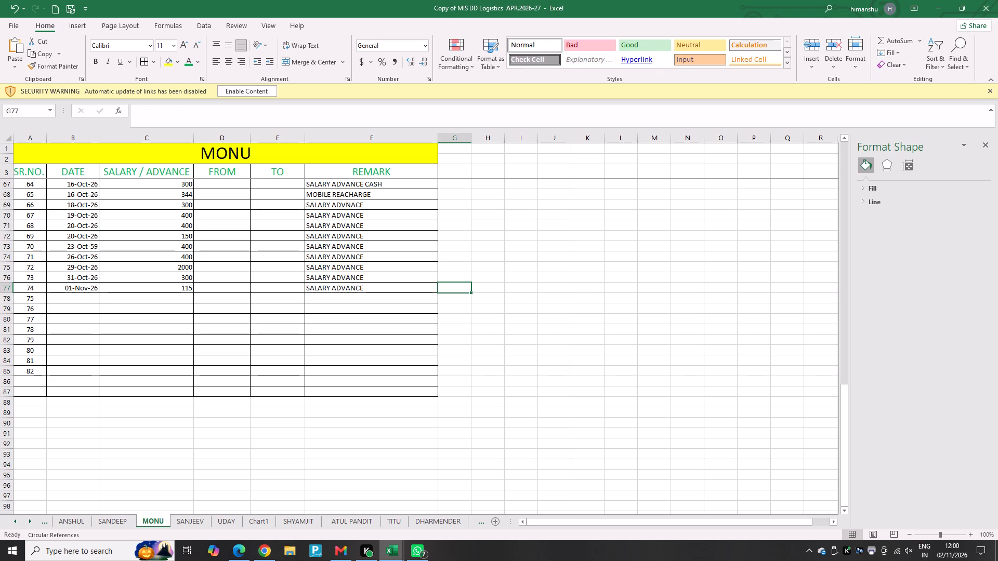
left_click(9, 524)
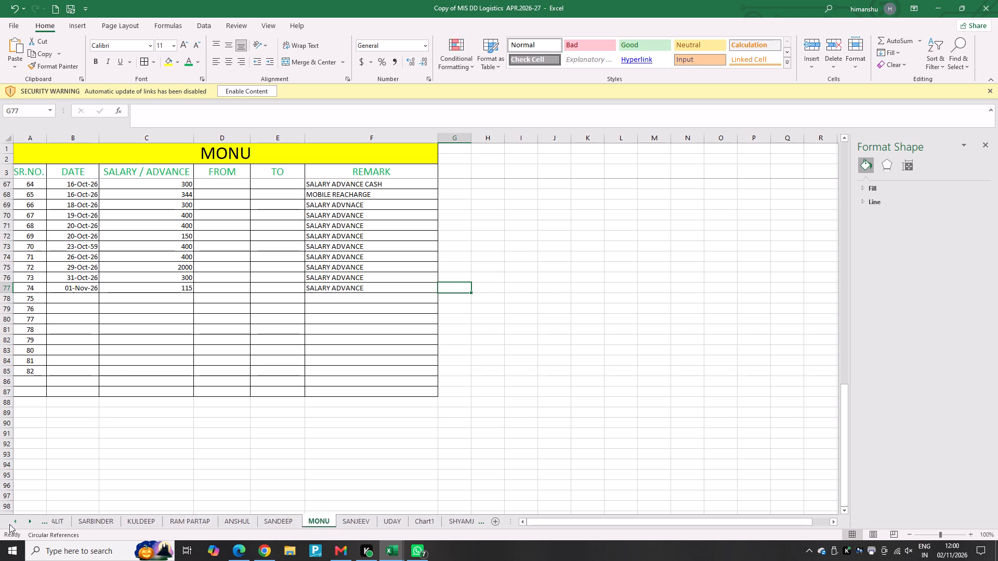
left_click(10, 524)
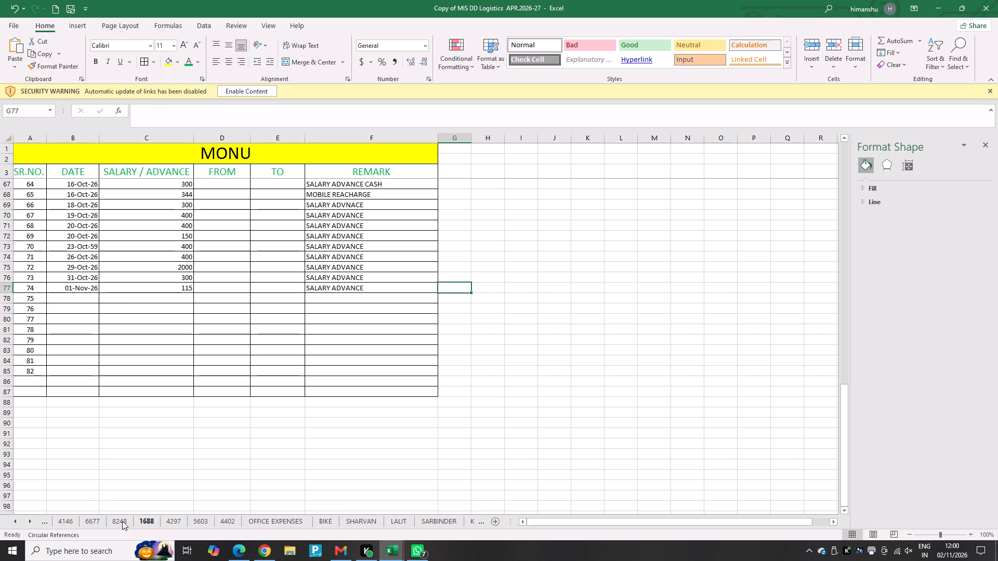
triple_click(20, 523)
double_click(20, 523)
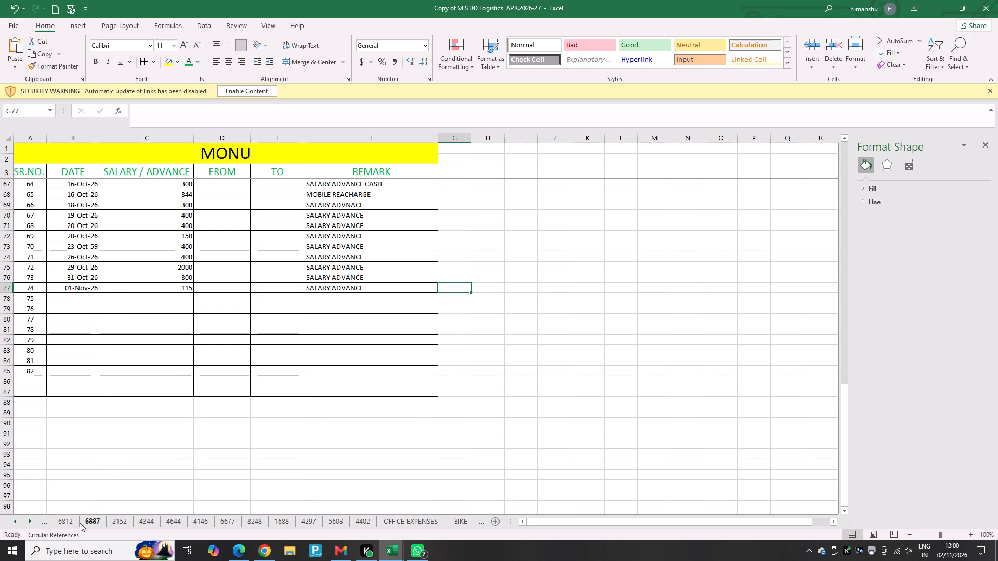
left_click(89, 521)
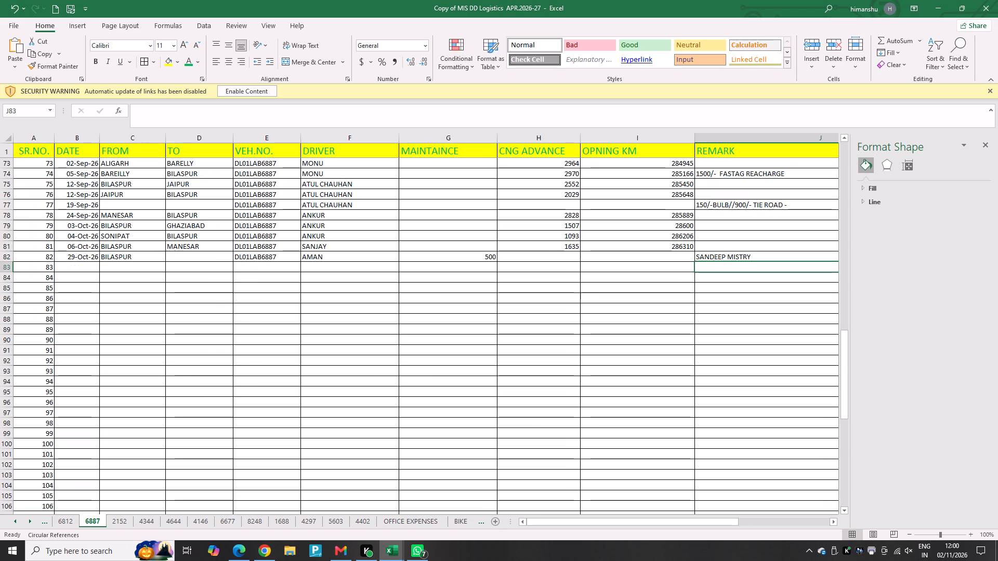
left_click(91, 271)
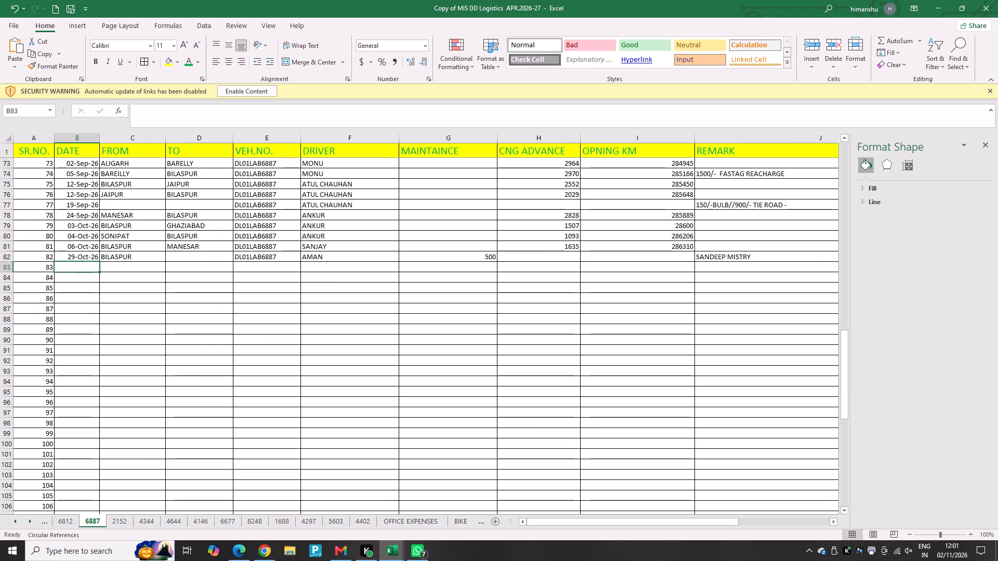
type("2-NOV-26")
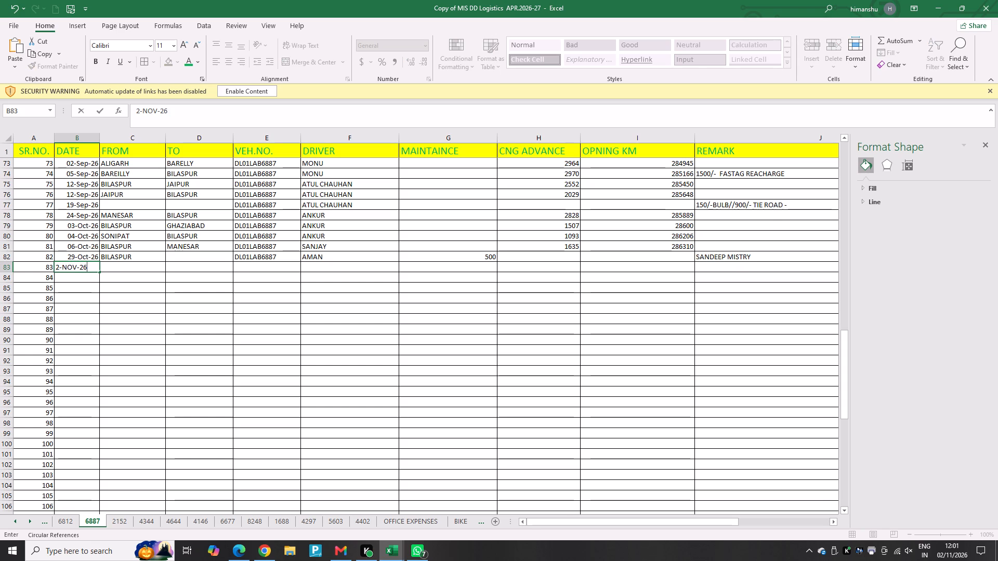
key("Right")
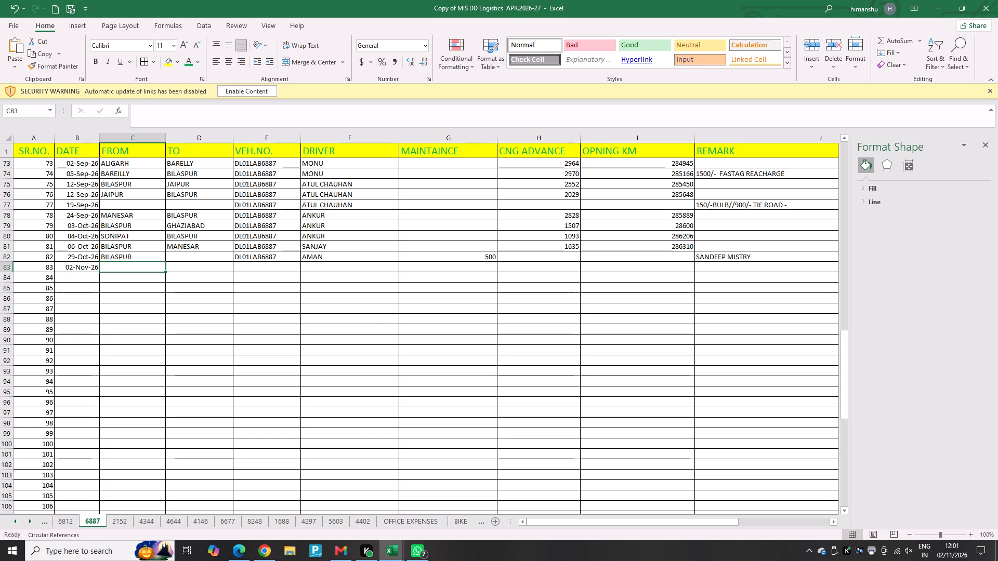
key("b")
type("IL")
key("Right")
key("Right")
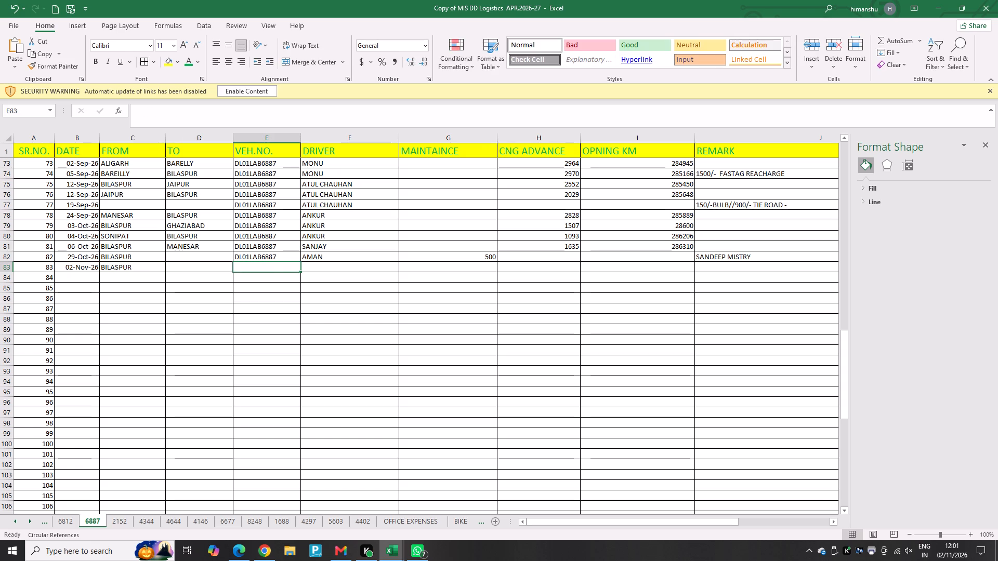
key("d")
key("Right")
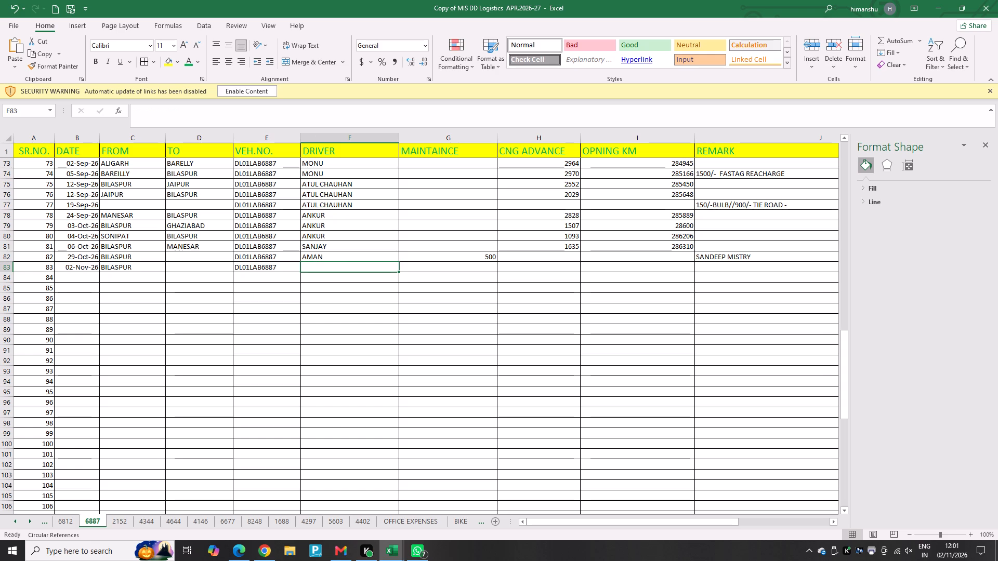
Fill in the serial 83 entry with driver AMAN, maintenance amount 100 and remark BATTARY START.
type("AM")
key("Right")
key("Right")
key("Right")
key("Left")
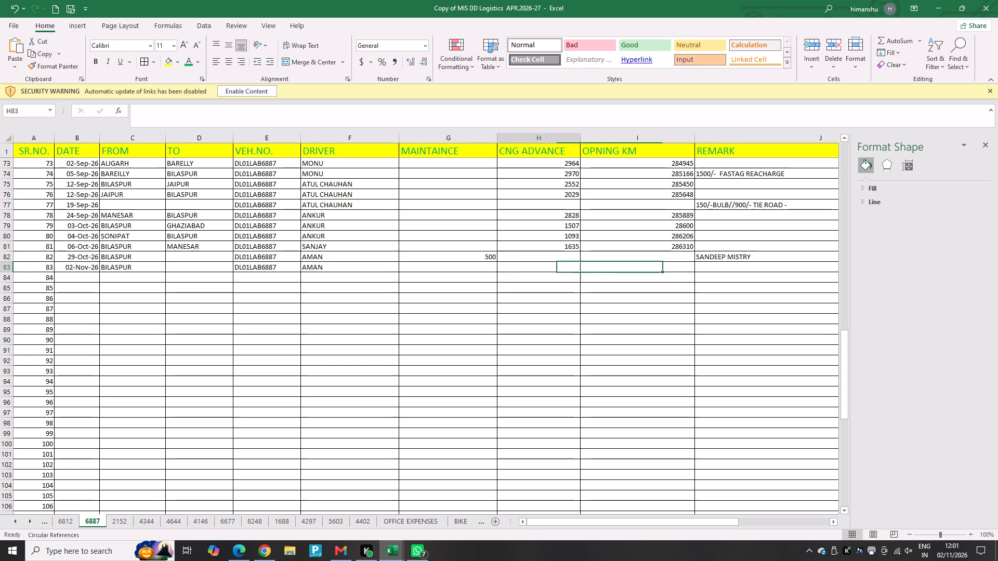
key("Left")
type("100")
key("Right")
key("Right")
key("Right")
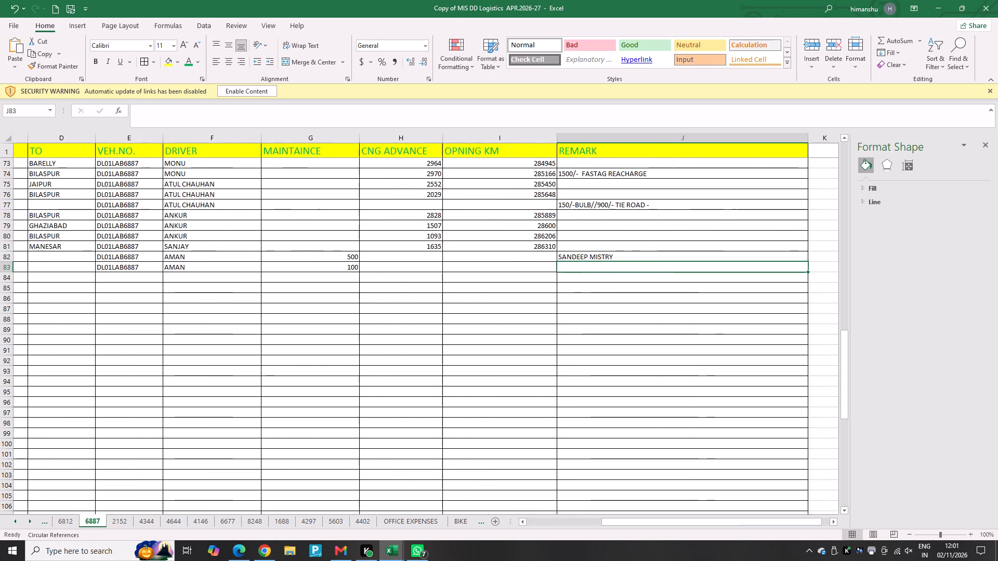
type("BAT")
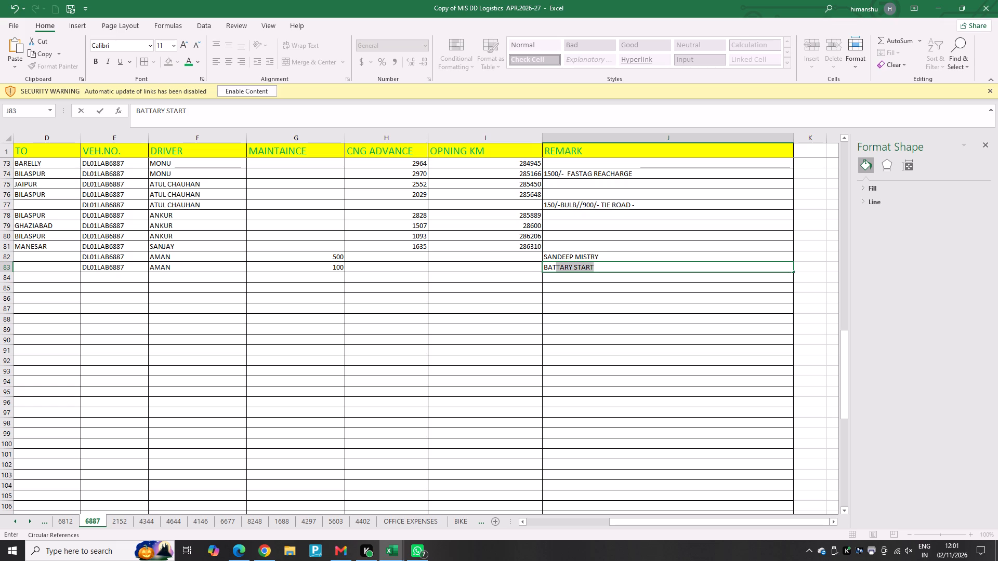
key("Right")
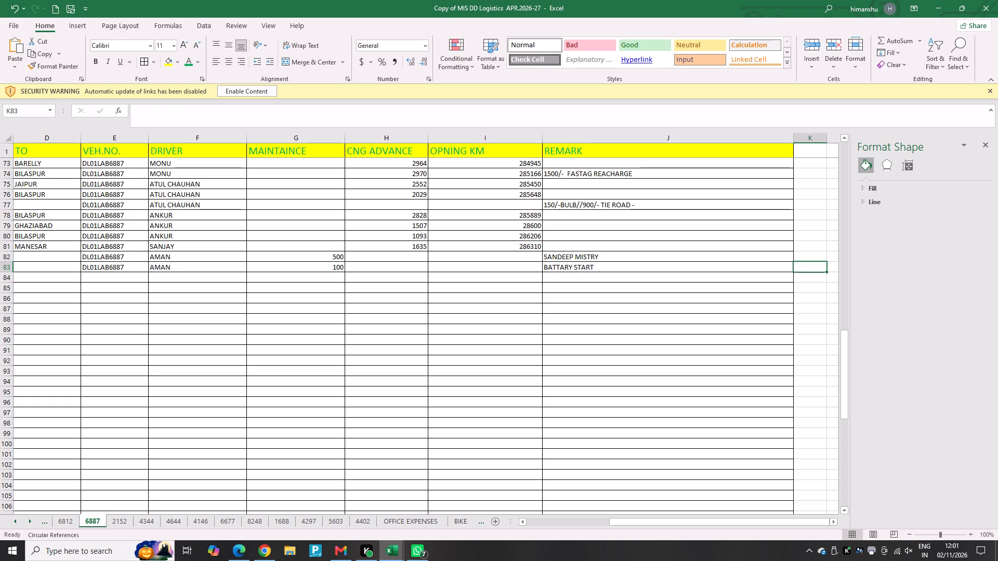
Change the serial 83 remark to BATTARY CHARGE.
double_click(620, 269)
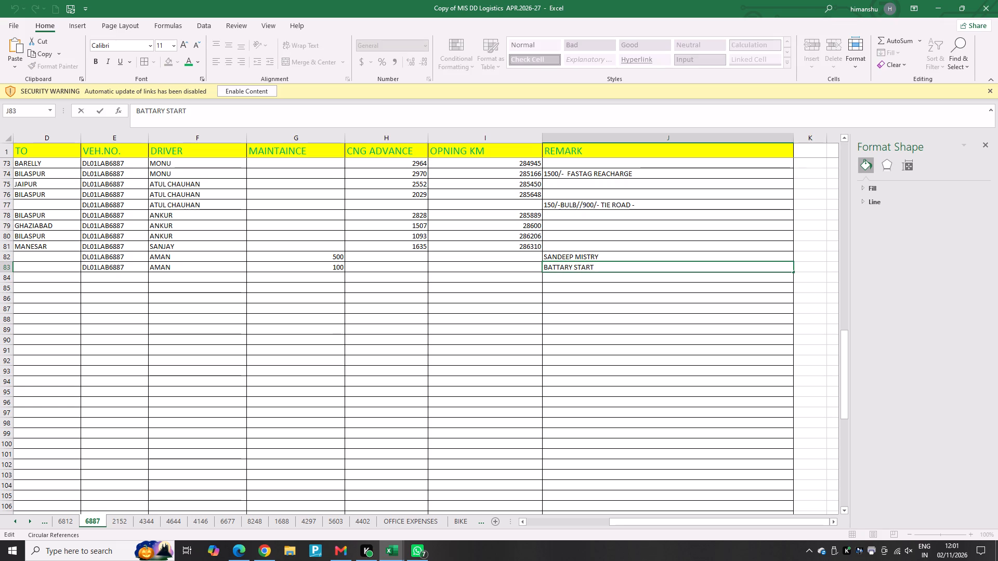
key("BackSpace")
key("BackSpace")
key("BackSpace")
key("BackSpace")
key("BackSpace")
type("CHARGE")
key("Return")
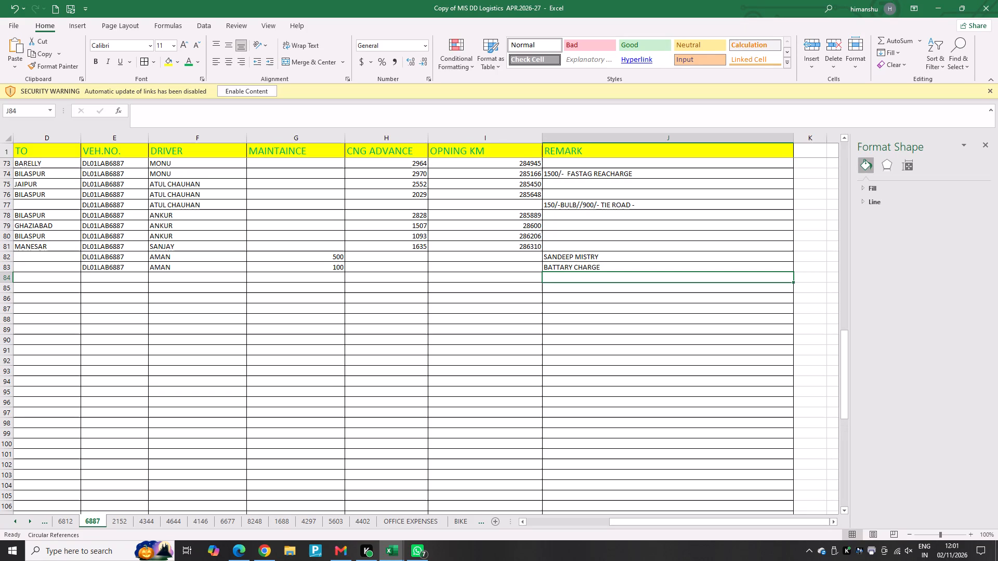
Save the MIS workbook.
key("ctrl+s")
key("ctrl+s")
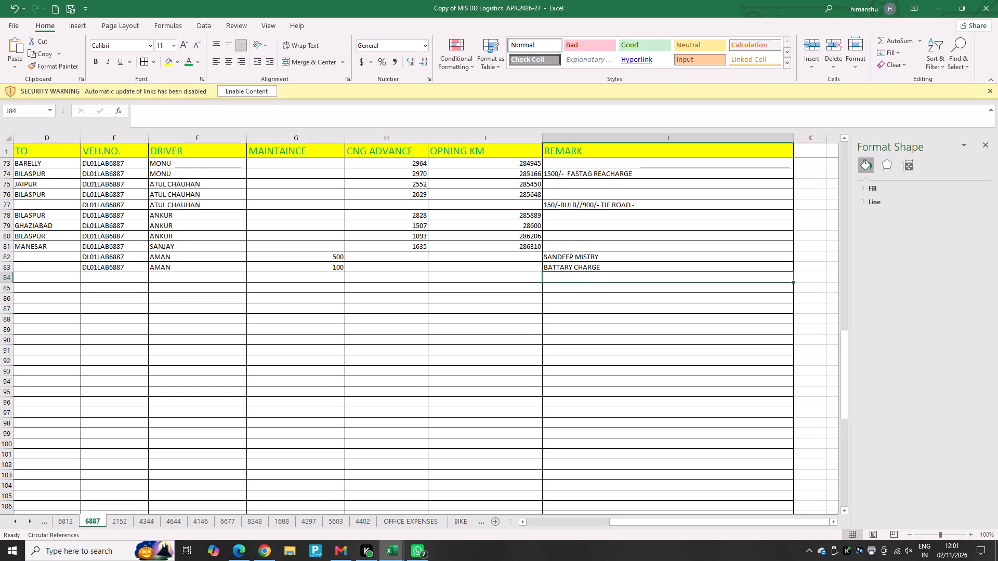
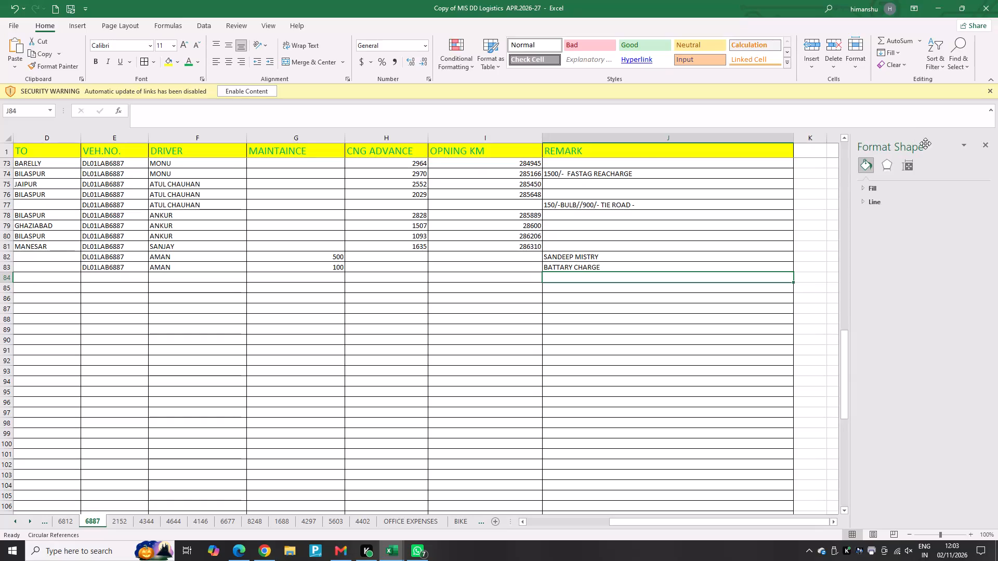
Close the Format Shape settings beside sheet 6887 and save the MIS workbook again.
left_click(988, 145)
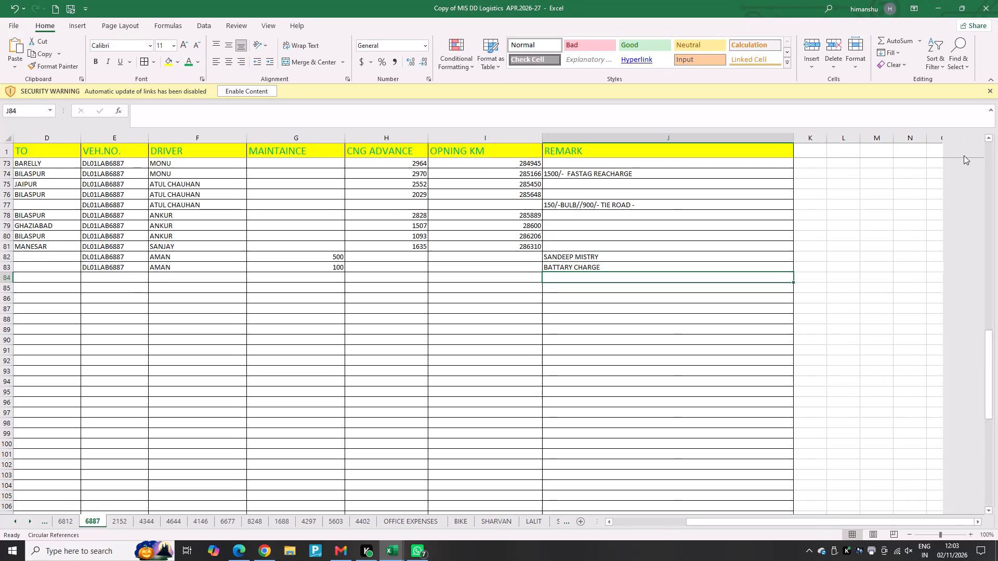
key("ctrl+s")
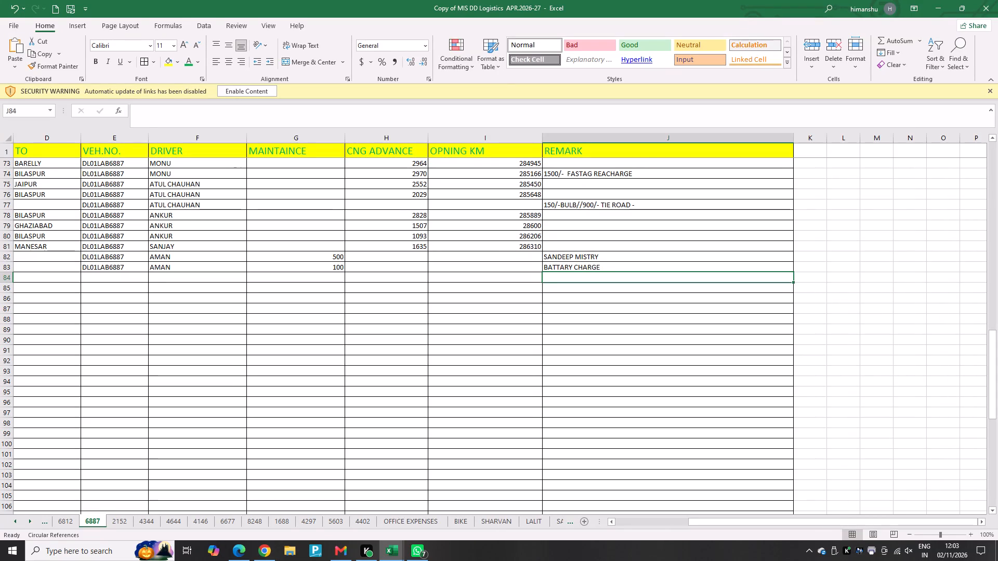
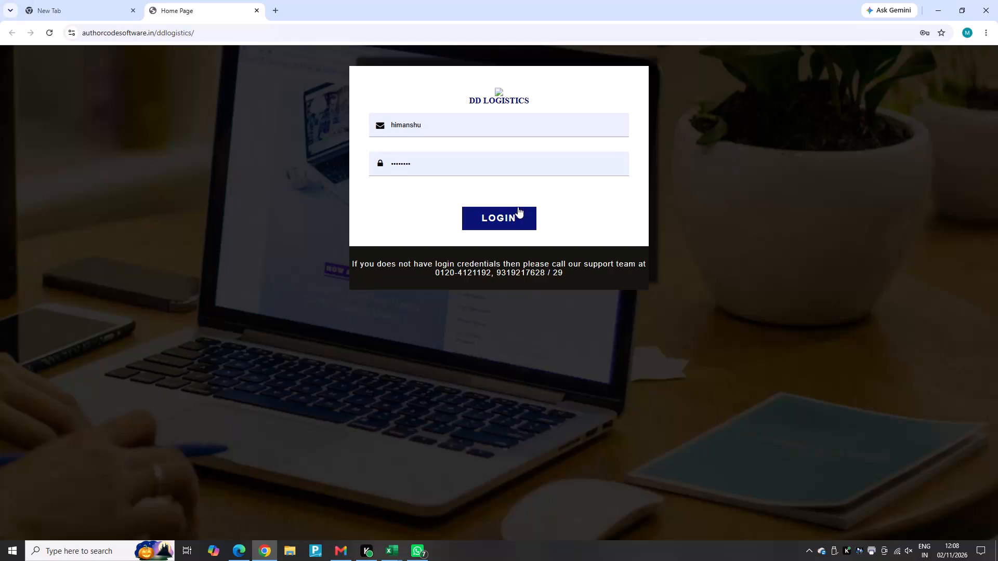
Log in to the DD Logistics booking system in Chrome with the prefilled credentials.
left_click(516, 209)
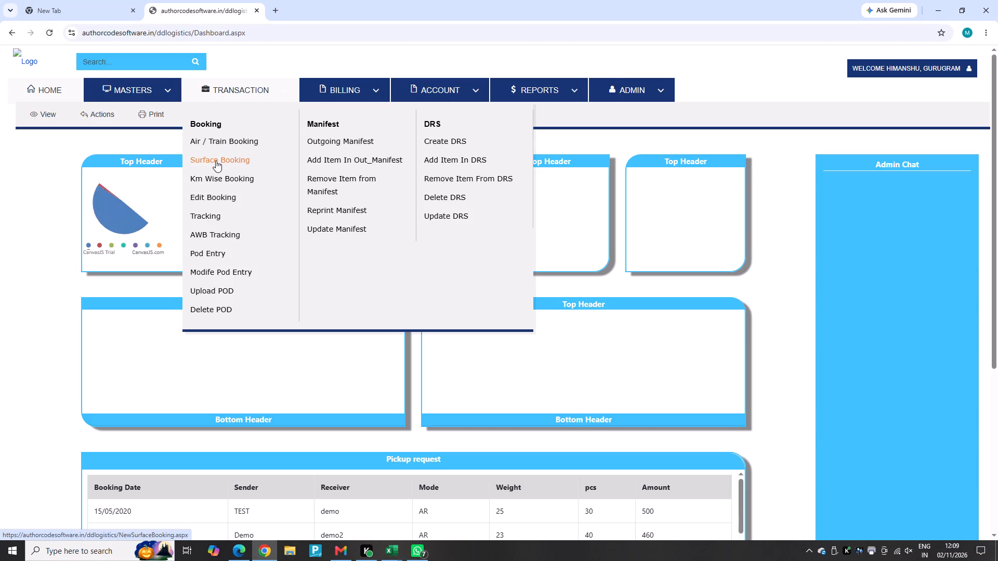
Open a new Surface Booking form for DD Logistics and begin the AWB number entry.
left_click(216, 161)
left_click(596, 171)
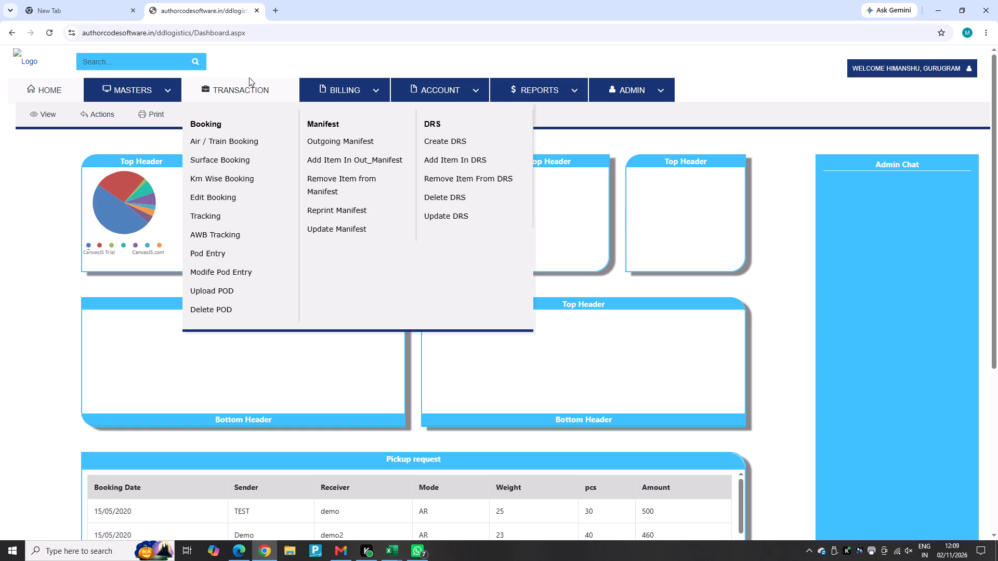
left_click(233, 158)
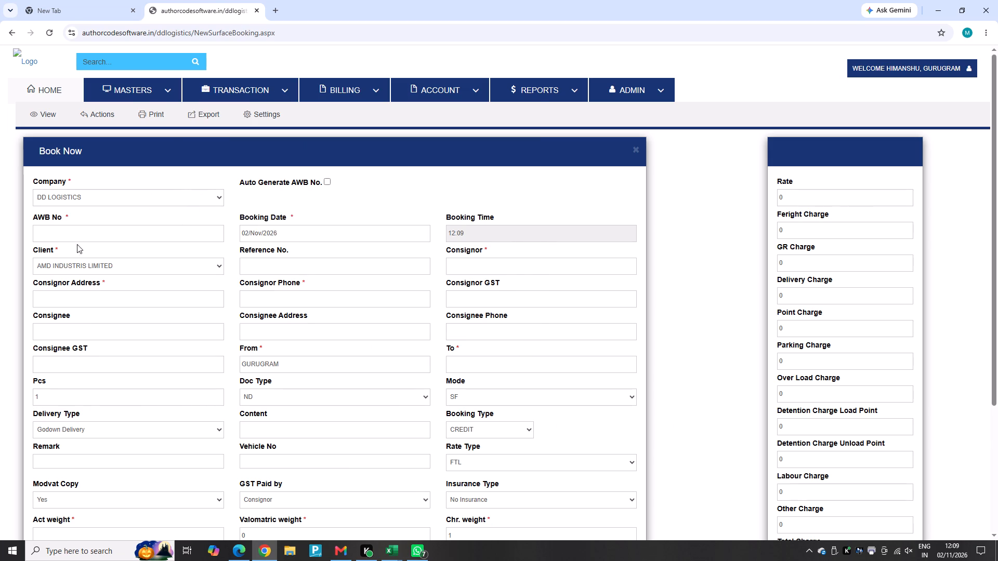
left_click(128, 234)
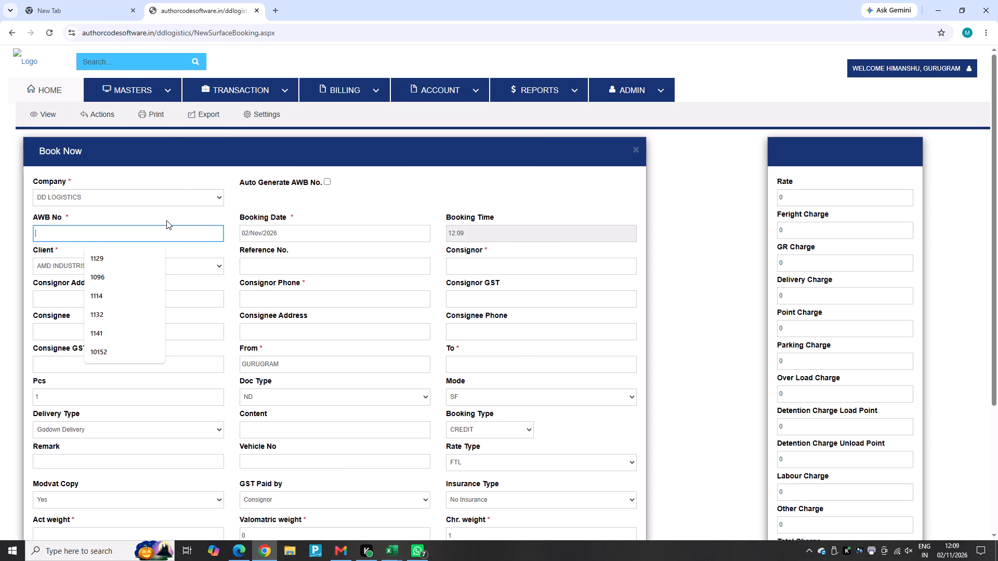